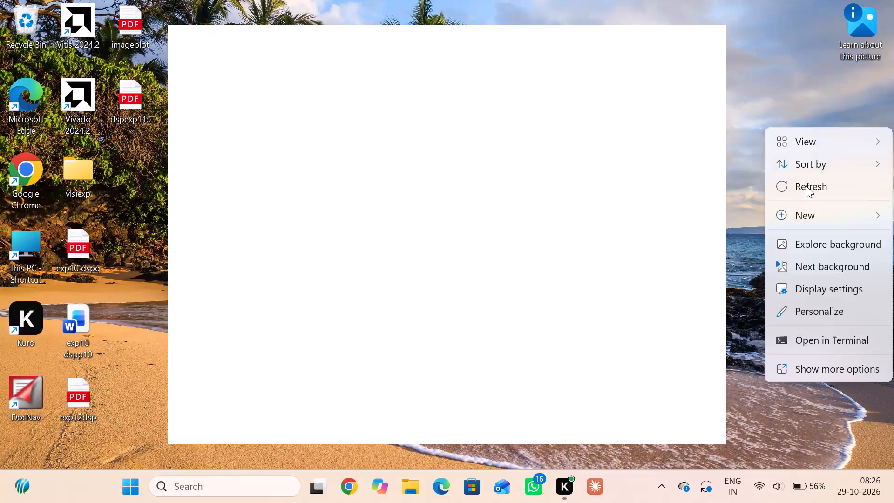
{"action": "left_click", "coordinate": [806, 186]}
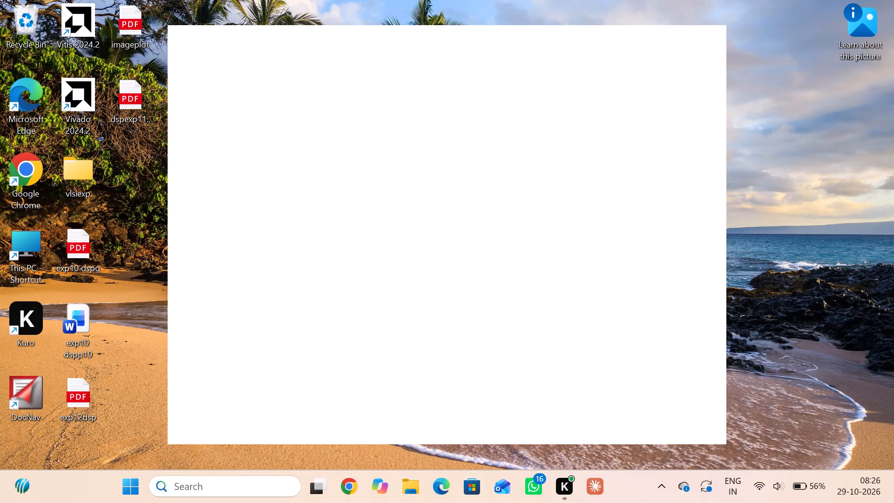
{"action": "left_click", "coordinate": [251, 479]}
Open imageplot.pdf from the desktop and look over its digital filter magnitude and phase response plots.
{"action": "double_click", "coordinate": [126, 41]}
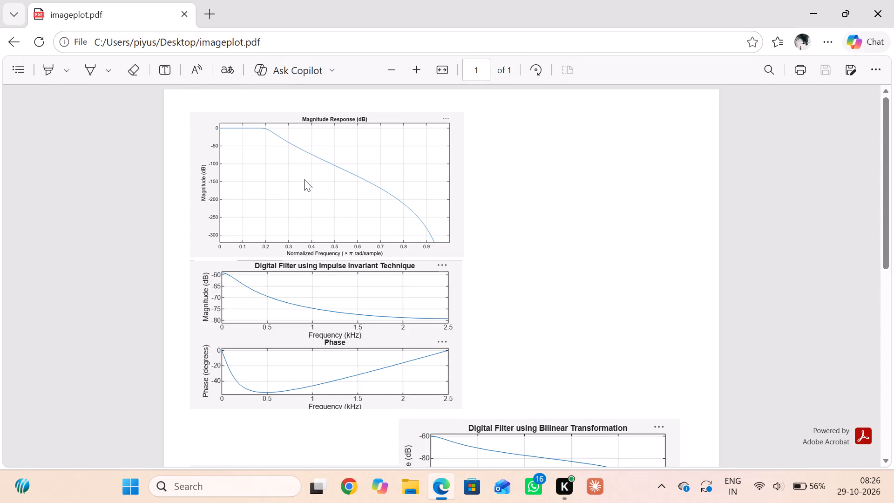
{"action": "scroll", "coordinate": [304, 179], "scroll_direction": "down", "scroll_amount": 1}
{"action": "scroll", "coordinate": [386, 275], "scroll_direction": "down", "scroll_amount": 1}
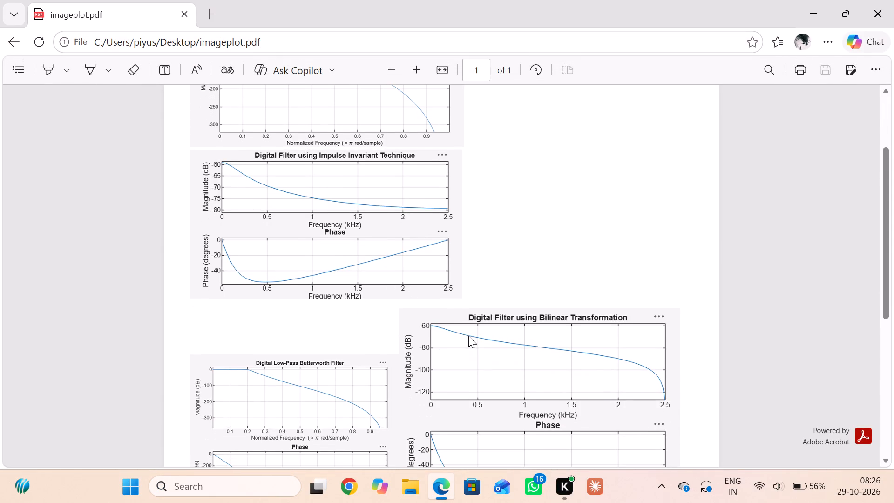
{"action": "left_click", "coordinate": [468, 336]}
{"action": "scroll", "coordinate": [799, 182], "scroll_direction": "right", "scroll_amount": 4}
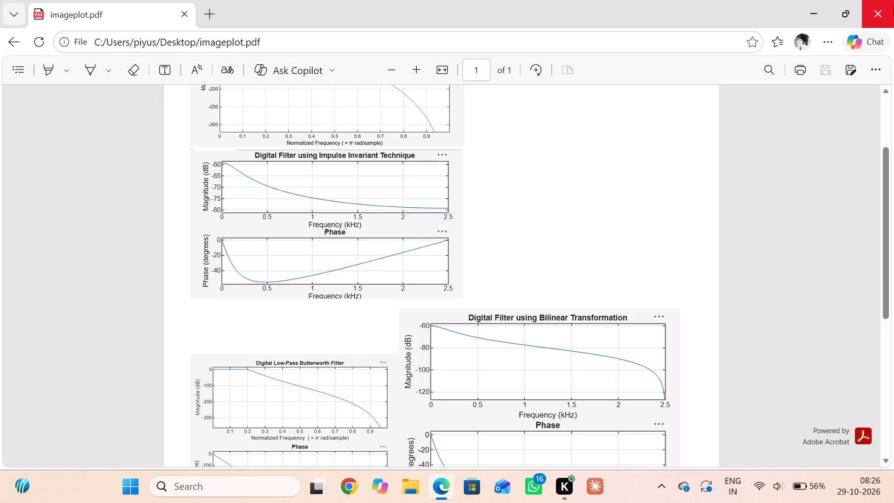
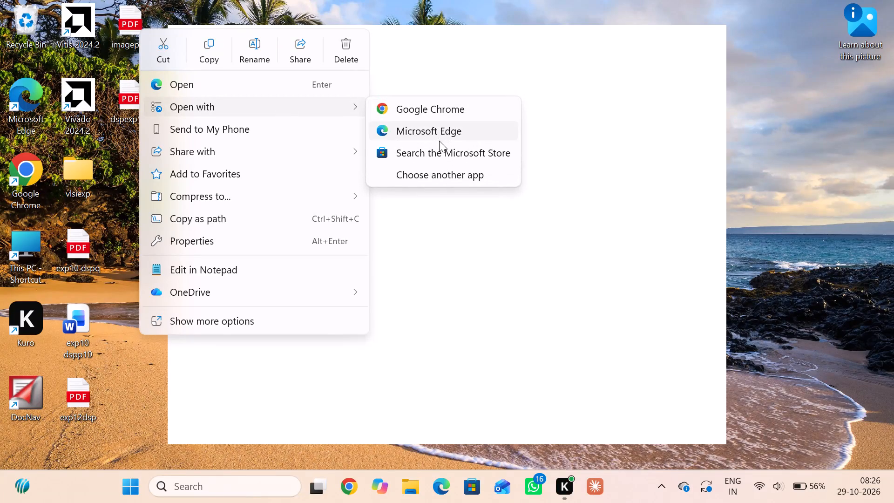
Choose Word as the alternative app for opening the desktop file imageplot.pdf.
{"action": "left_click", "coordinate": [432, 173]}
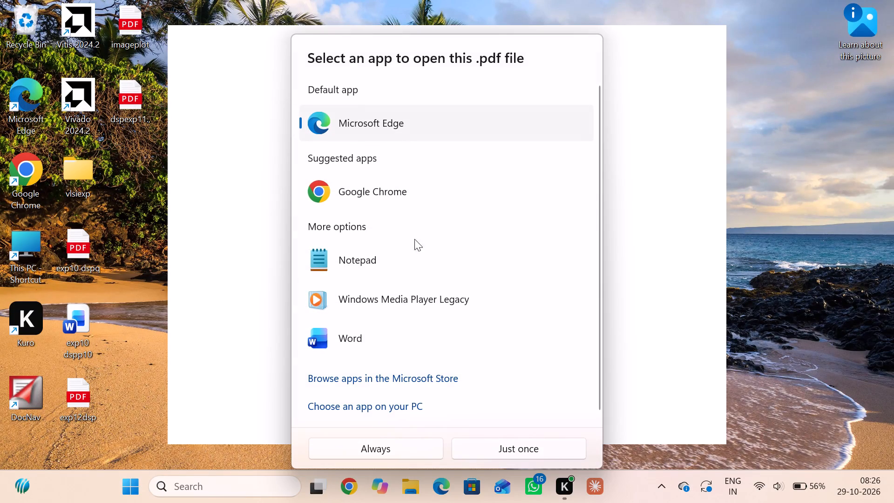
{"action": "left_click", "coordinate": [409, 348]}
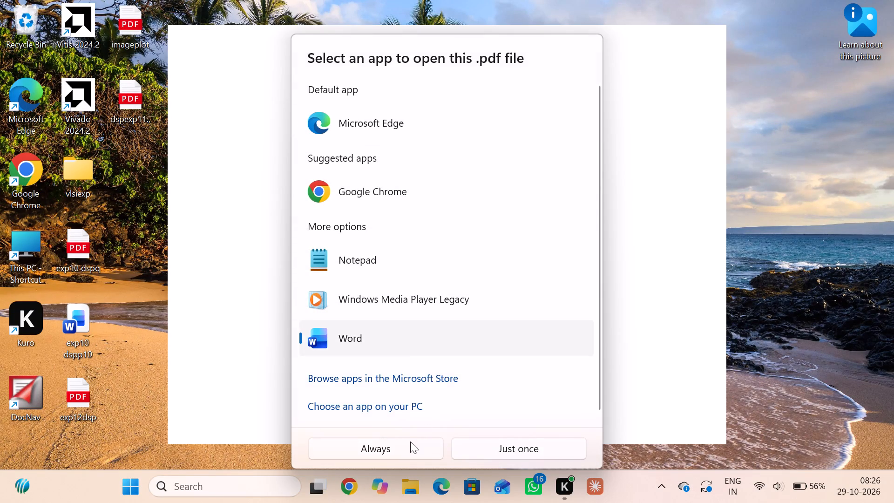
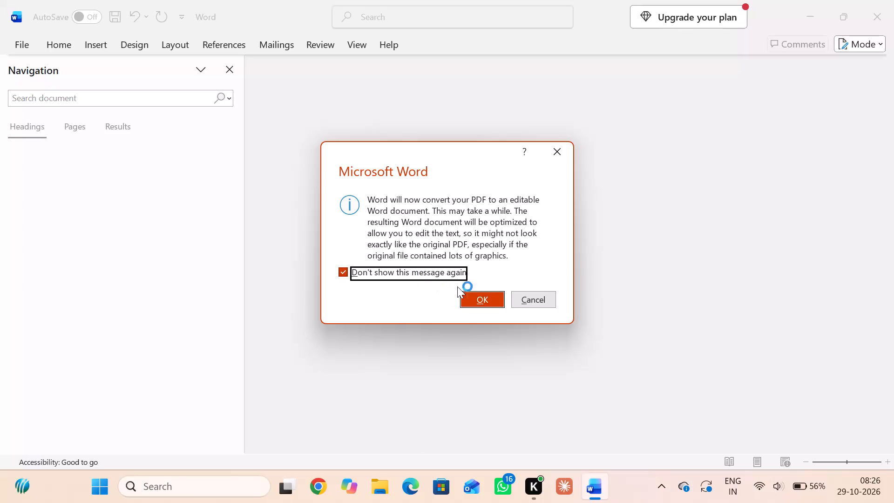
Accept converting the PDF imageplot.pdf into an editable Word document.
{"action": "left_click", "coordinate": [480, 299]}
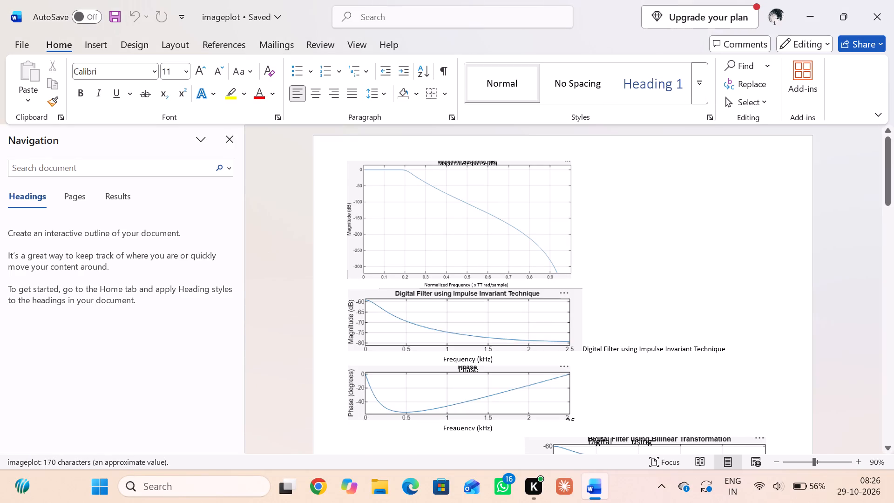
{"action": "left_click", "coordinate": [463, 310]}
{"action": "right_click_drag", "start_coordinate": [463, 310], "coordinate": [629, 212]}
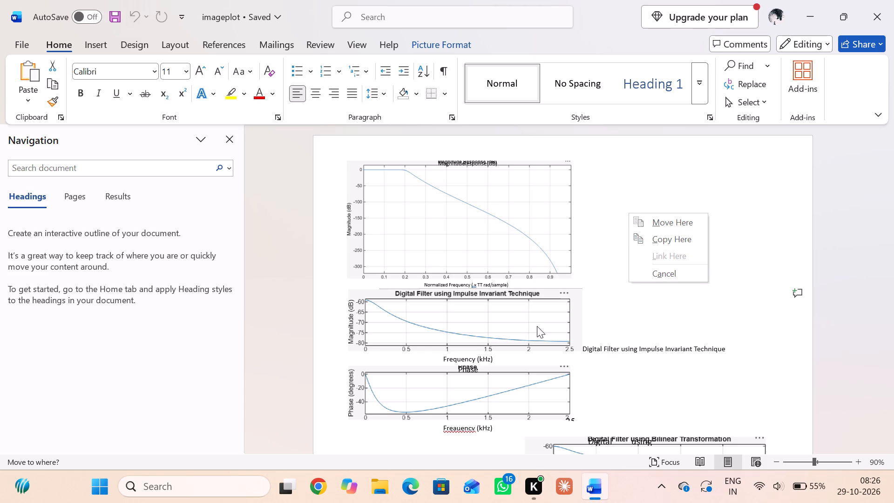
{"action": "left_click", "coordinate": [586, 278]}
Look through the converted document to examine how the digital filter response plots and their captions are laid out.
{"action": "scroll", "coordinate": [586, 278], "scroll_direction": "down", "scroll_amount": 1}
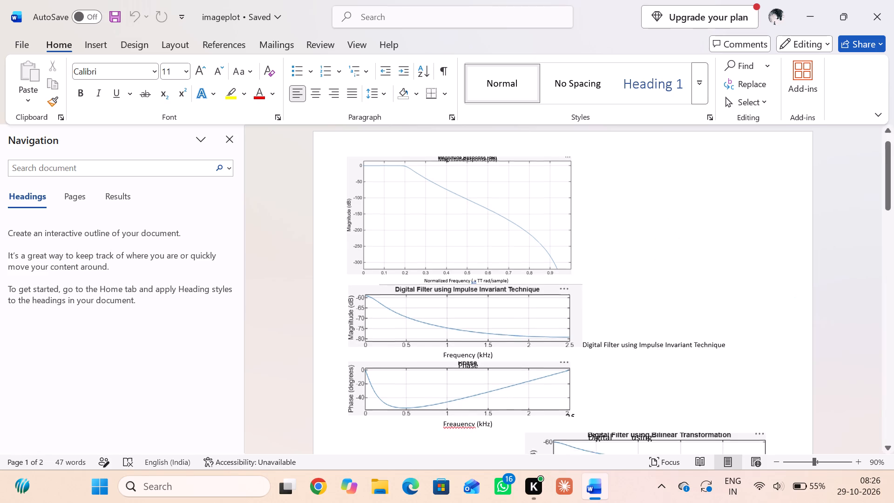
{"action": "scroll", "coordinate": [586, 278], "scroll_direction": "down", "scroll_amount": 1}
{"action": "scroll", "coordinate": [586, 278], "scroll_direction": "up", "scroll_amount": 2}
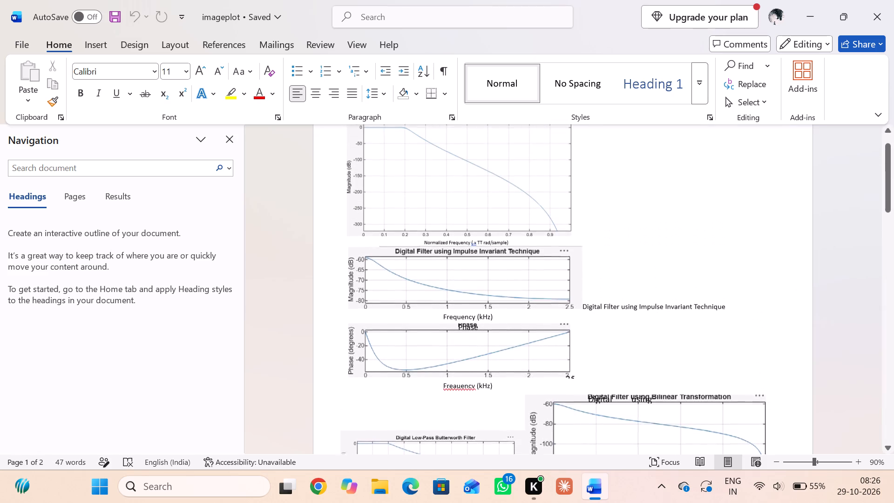
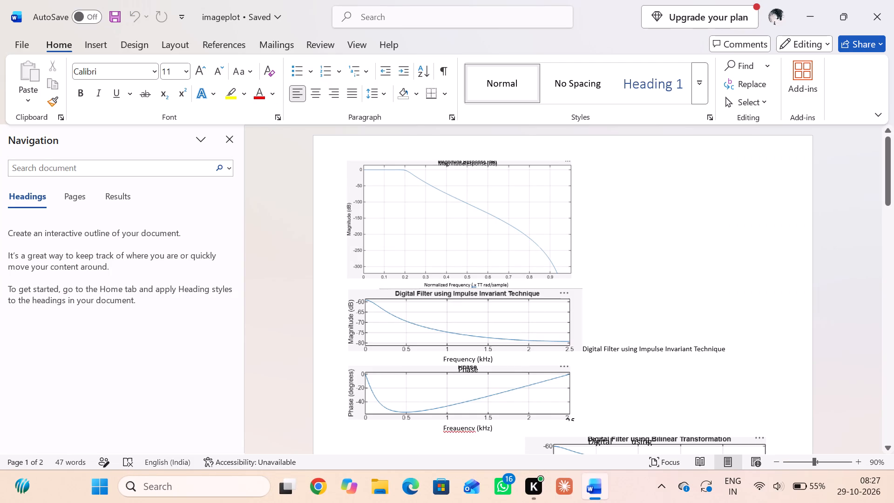
Examine the Butterworth low-pass and bilinear transformation filter plots further down the first page of the converted document.
{"action": "scroll", "coordinate": [578, 403], "scroll_direction": "down", "scroll_amount": 3}
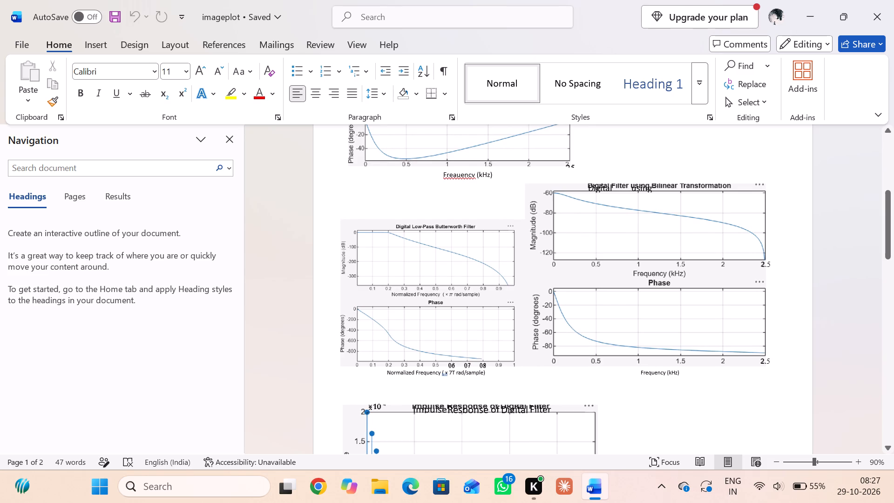
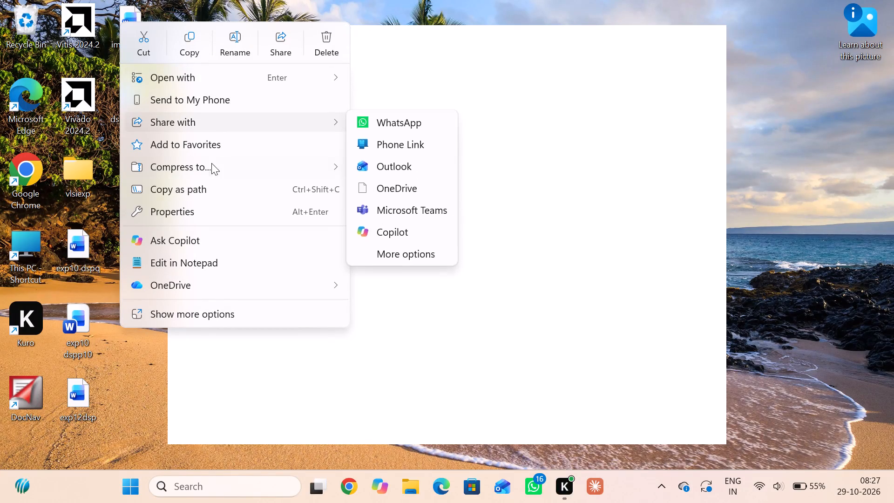
Choose Google Chrome from the full app list as the program for opening the desktop file imageplot.pdf.
{"action": "left_click", "coordinate": [250, 70]}
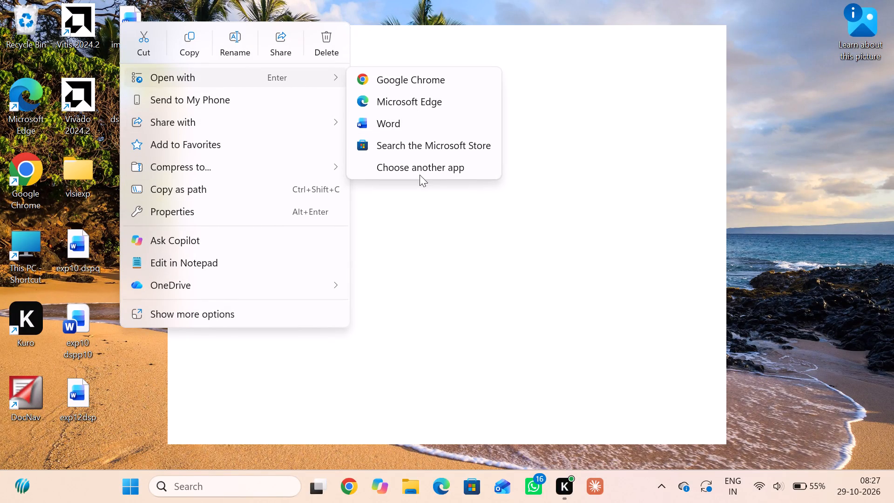
{"action": "left_click", "coordinate": [430, 165]}
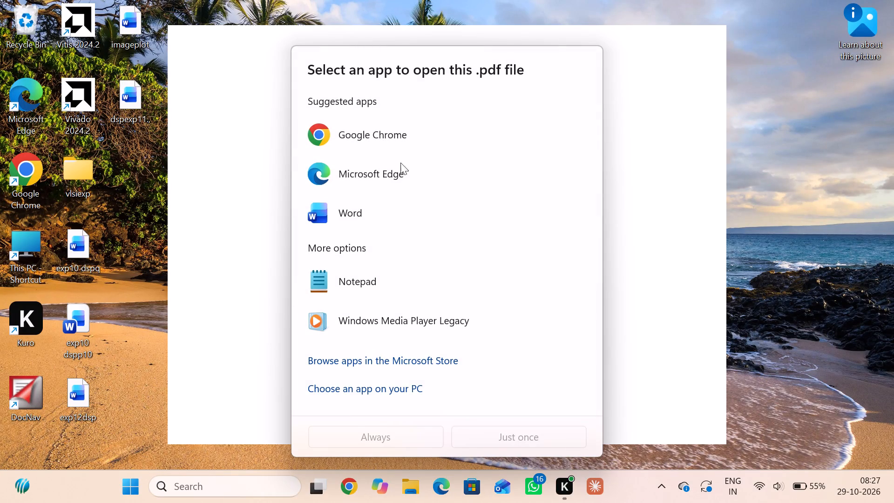
{"action": "left_click", "coordinate": [409, 129]}
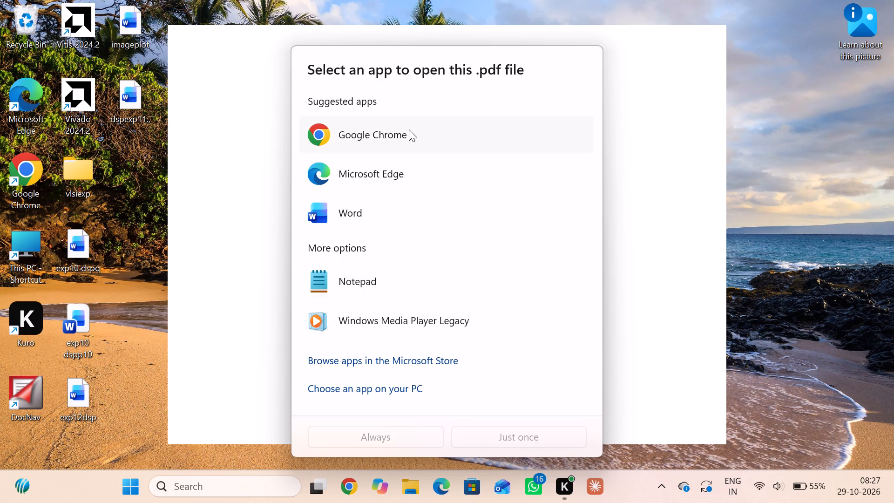
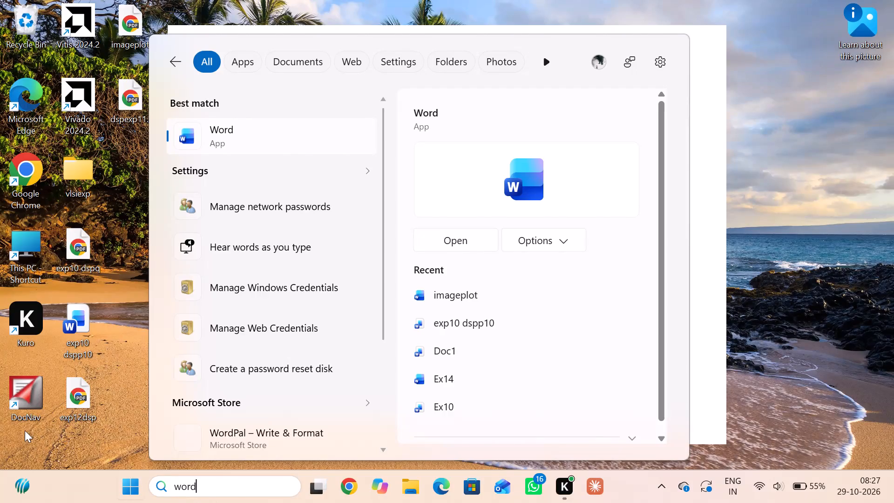
Open the recent imageplot file in Word from the Windows search results.
{"action": "left_click", "coordinate": [427, 298]}
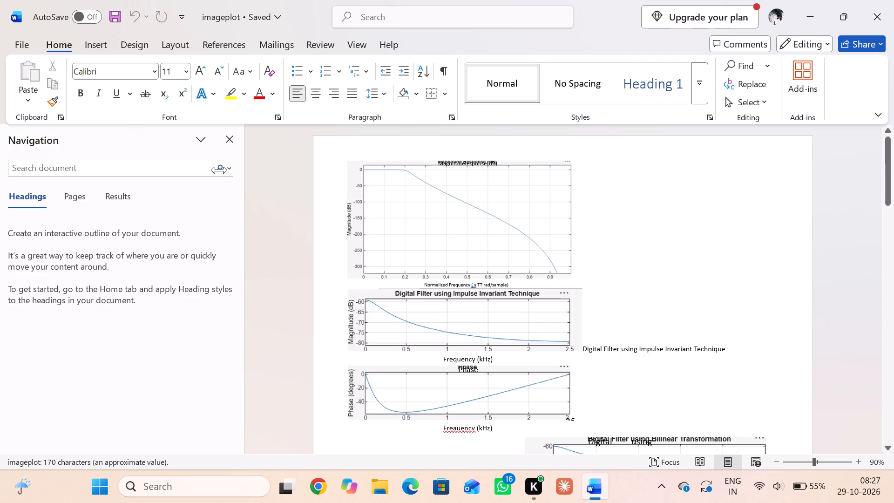
Look through Word's recent files, search them for "im", and open the desktop PDF imageplot to view its filter plots.
{"action": "left_click", "coordinate": [19, 41]}
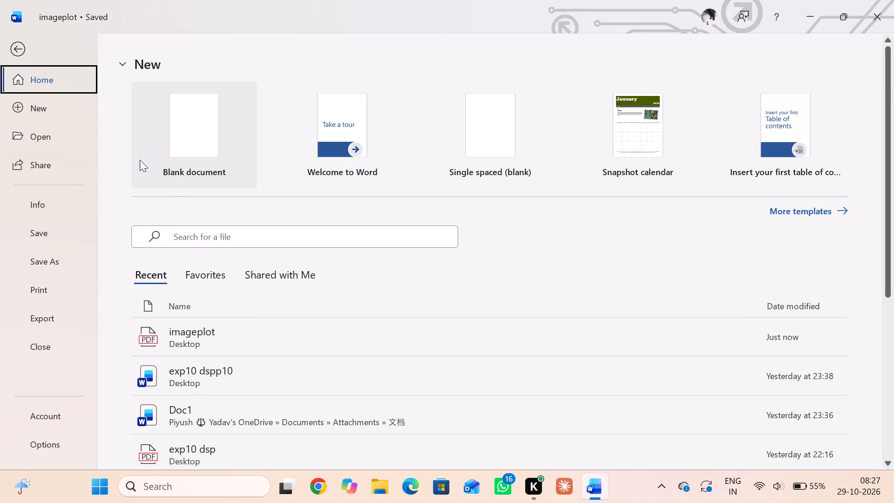
{"action": "scroll", "coordinate": [267, 344], "scroll_direction": "down", "scroll_amount": 1}
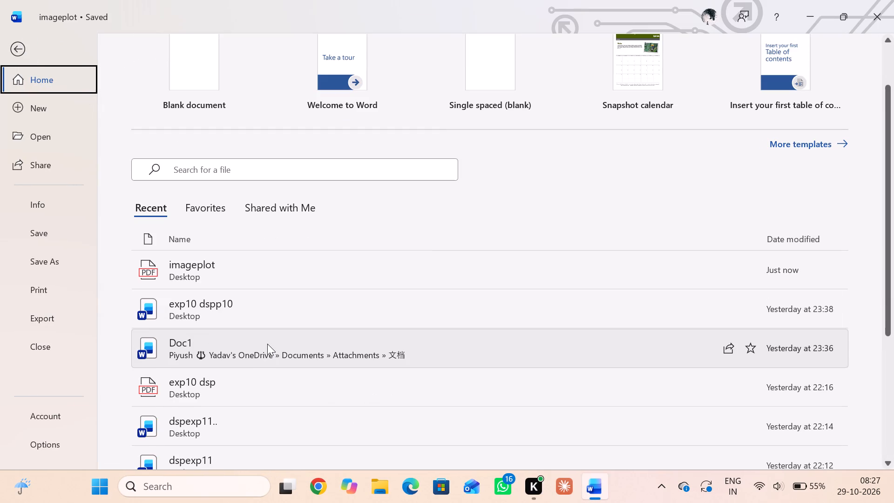
{"action": "scroll", "coordinate": [267, 344], "scroll_direction": "down", "scroll_amount": 1}
{"action": "scroll", "coordinate": [320, 401], "scroll_direction": "down", "scroll_amount": 2}
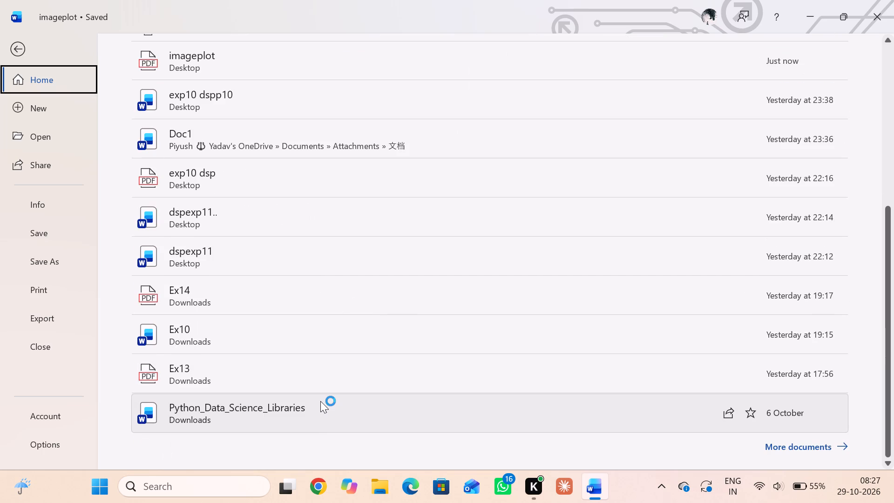
{"action": "scroll", "coordinate": [320, 401], "scroll_direction": "down", "scroll_amount": 4}
{"action": "scroll", "coordinate": [320, 401], "scroll_direction": "up", "scroll_amount": 3}
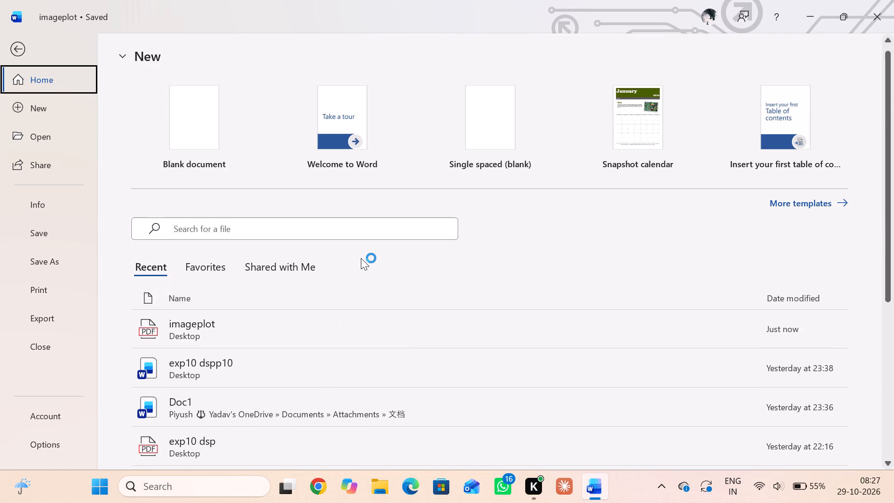
{"action": "left_click", "coordinate": [335, 227]}
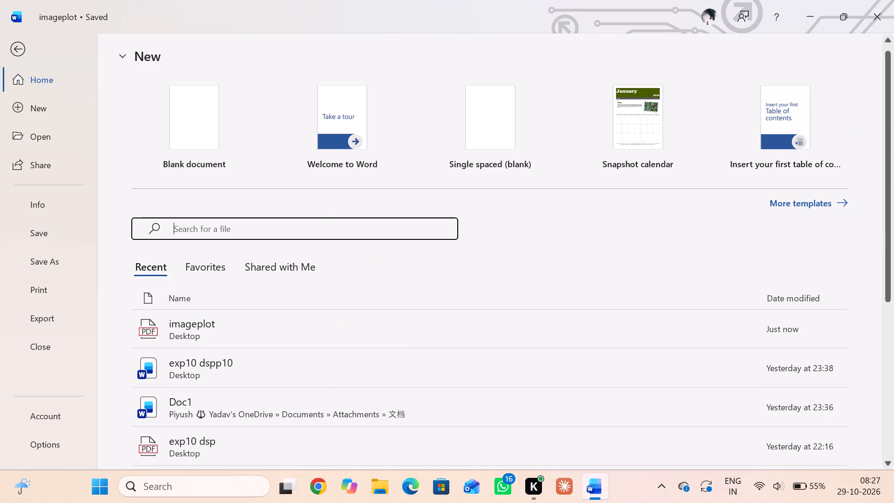
{"action": "type", "text": "im"}
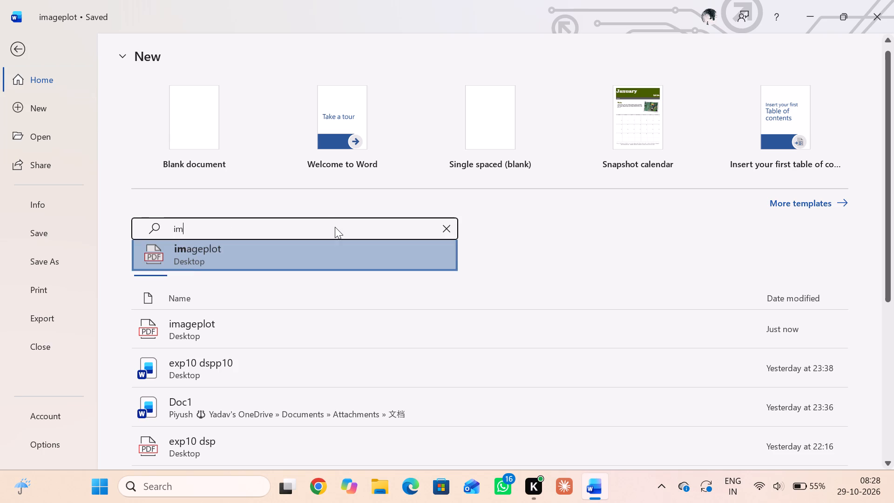
{"action": "left_click", "coordinate": [352, 265]}
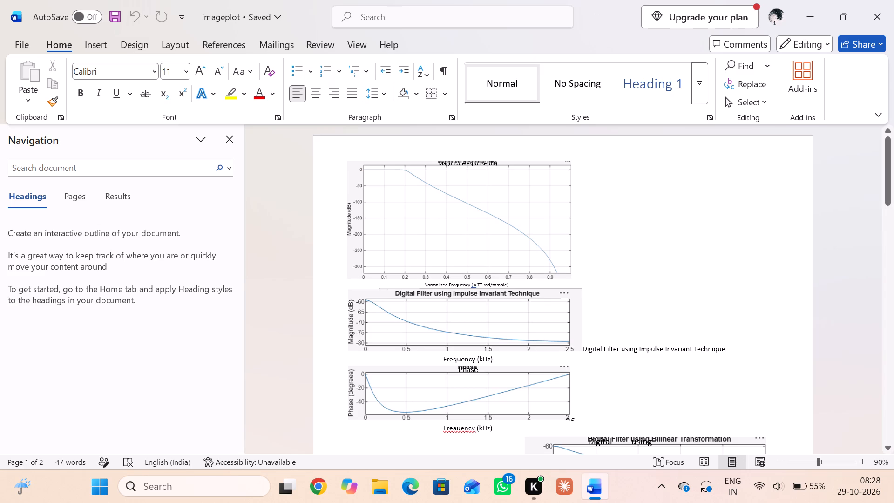
{"action": "scroll", "coordinate": [491, 185], "scroll_direction": "up", "scroll_amount": 1}
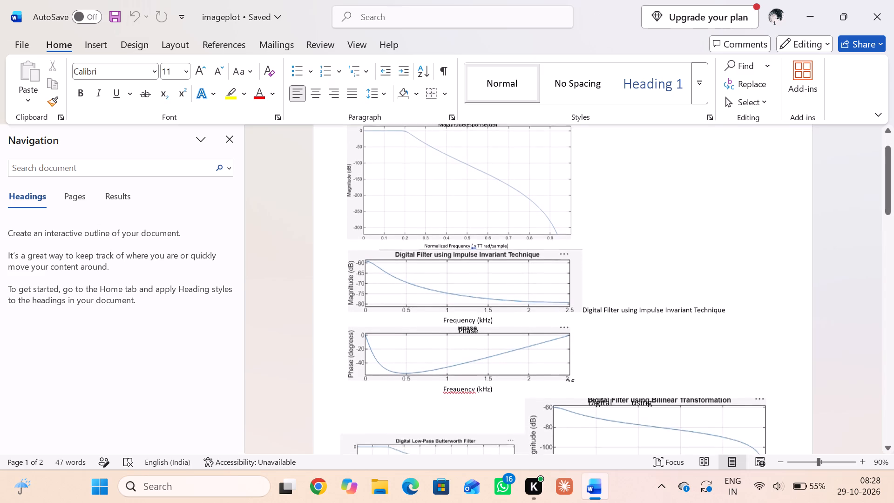
{"action": "scroll", "coordinate": [491, 185], "scroll_direction": "up", "scroll_amount": 1}
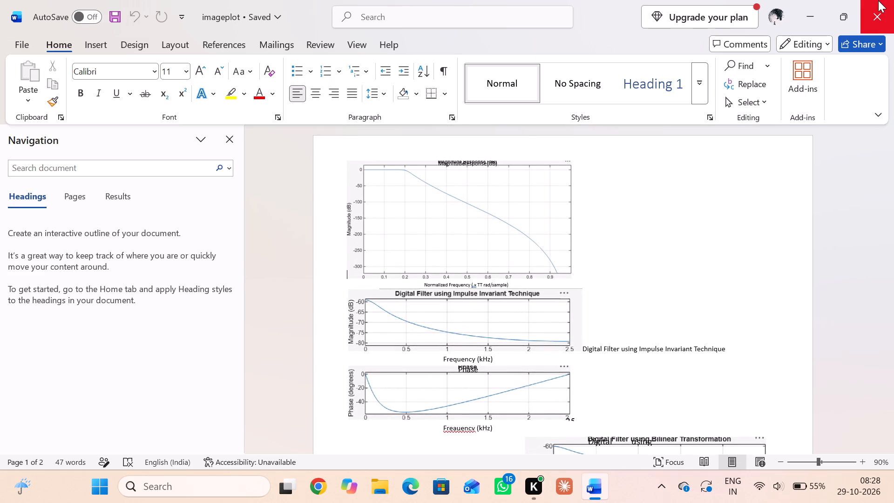
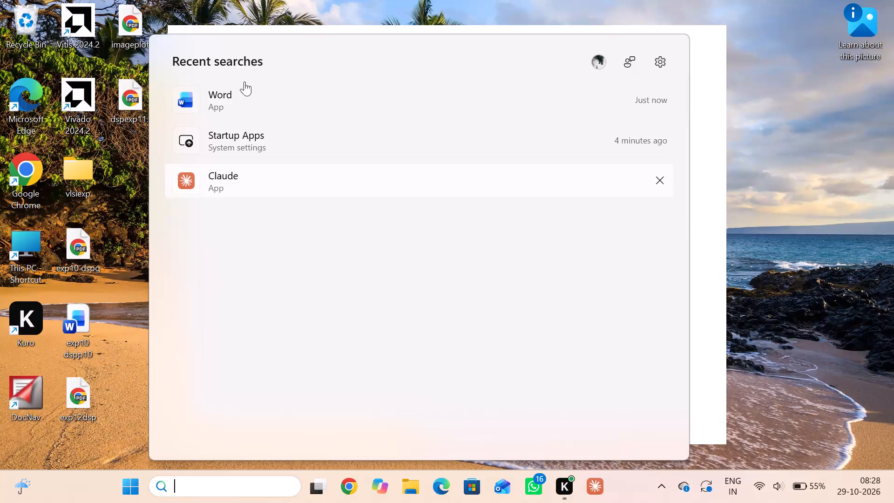
Open the recent desktop PDF imageplot in Word.
{"action": "left_click", "coordinate": [247, 95]}
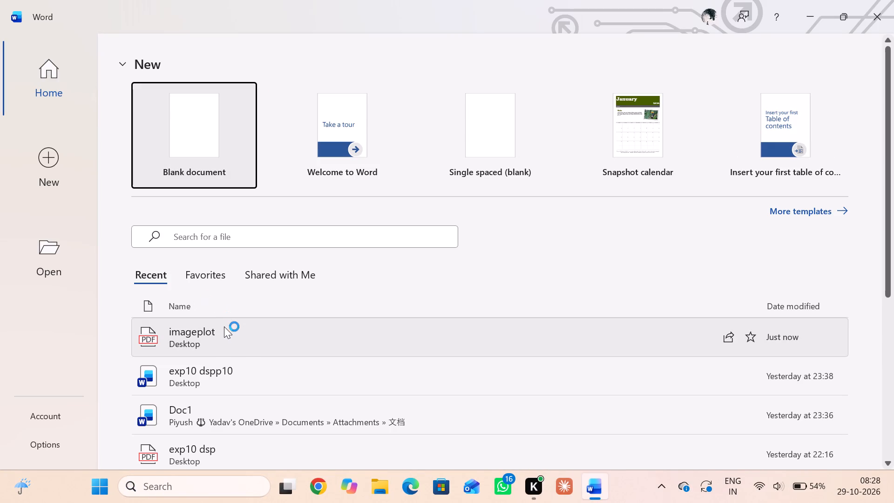
{"action": "scroll", "coordinate": [258, 371], "scroll_direction": "down", "scroll_amount": 1}
{"action": "scroll", "coordinate": [258, 371], "scroll_direction": "up", "scroll_amount": 2}
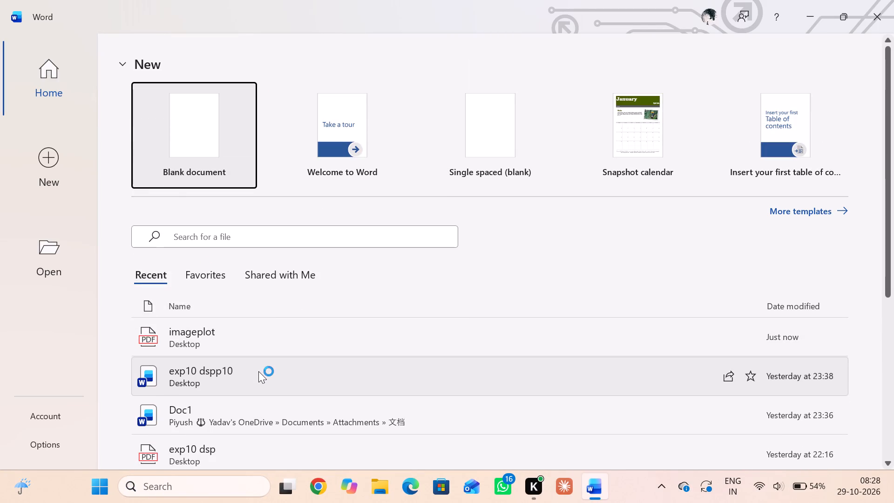
{"action": "left_click", "coordinate": [259, 320]}
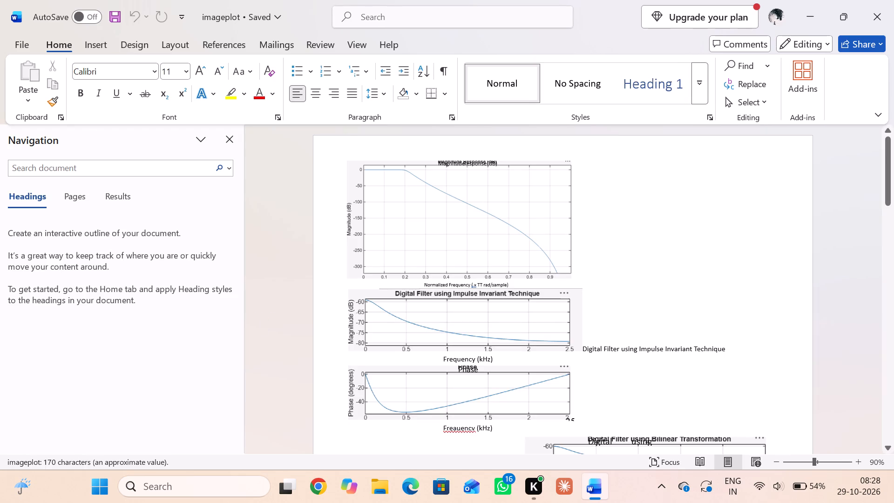
Move the overlapping "Response" and "Magnitude" text labels above the title of the first magnitude response plot.
{"action": "left_click", "coordinate": [411, 215]}
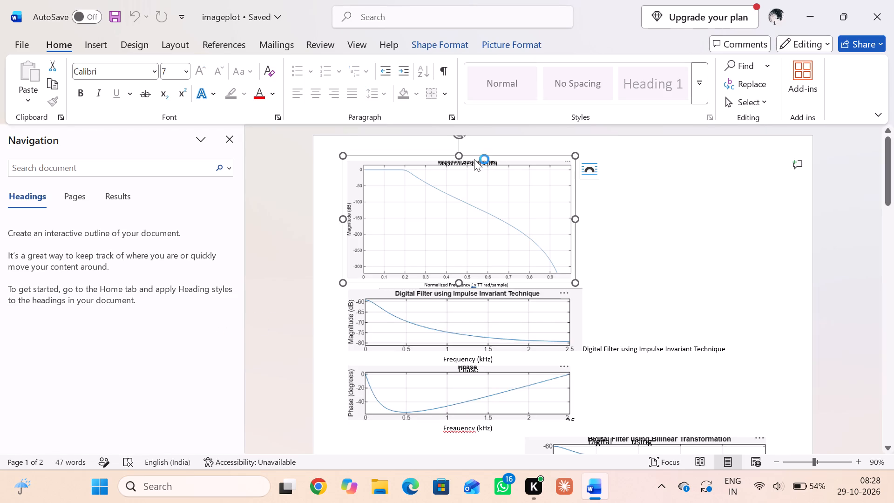
{"action": "left_click", "coordinate": [474, 162]}
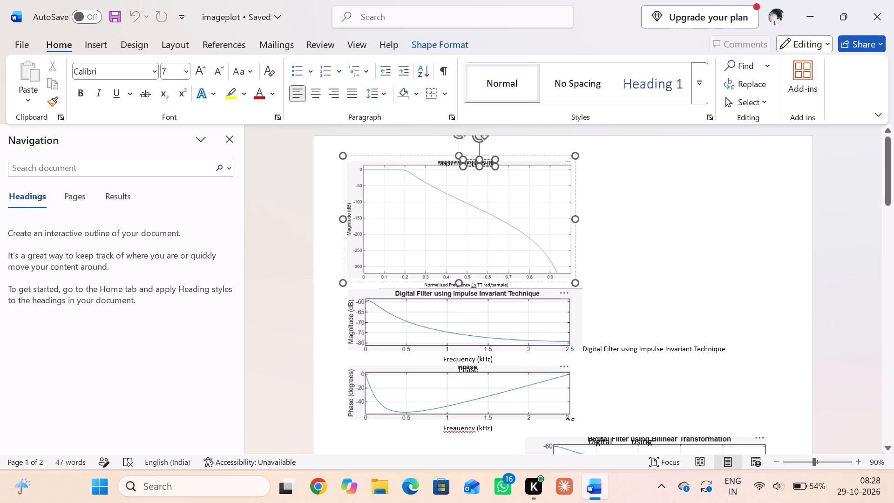
{"action": "left_click_drag", "start_coordinate": [471, 164], "coordinate": [460, 153]}
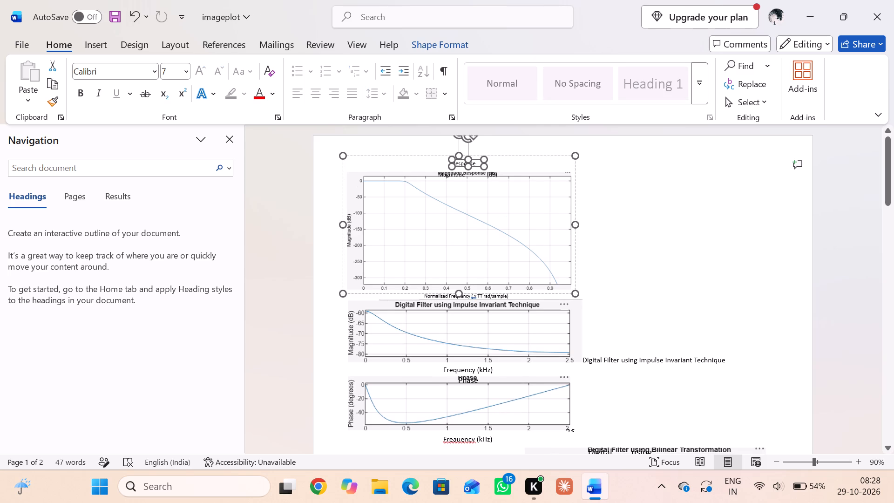
{"action": "left_click", "coordinate": [518, 157]}
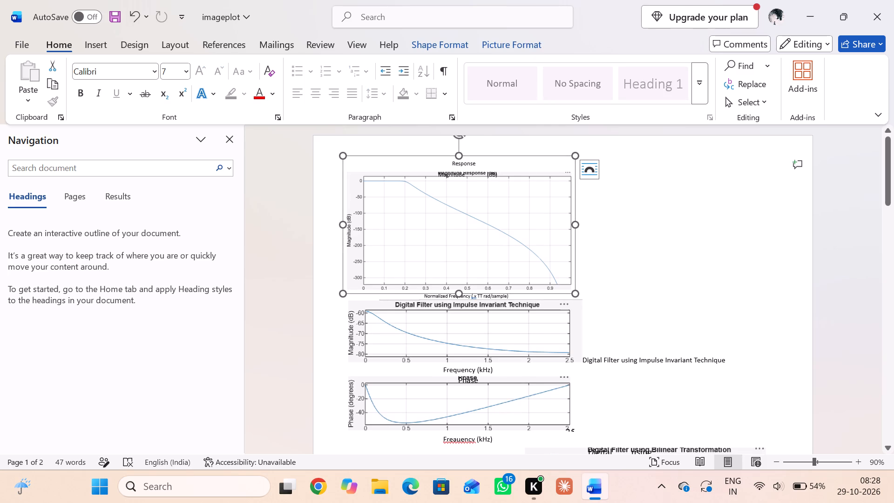
{"action": "left_click", "coordinate": [447, 171]}
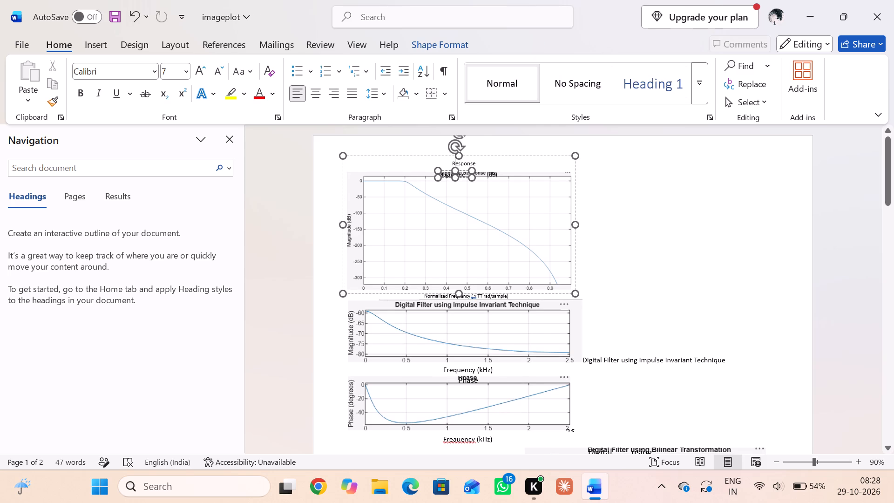
{"action": "left_click_drag", "start_coordinate": [467, 173], "coordinate": [452, 163]}
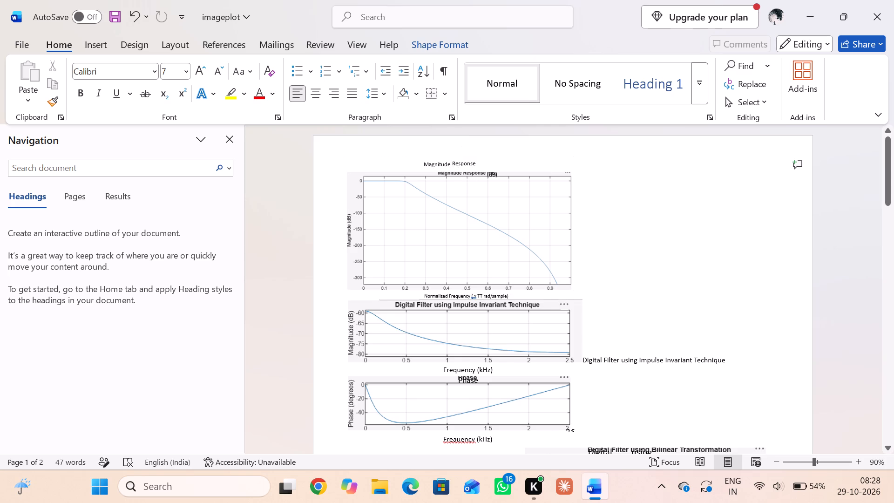
{"action": "left_click_drag", "start_coordinate": [452, 163], "coordinate": [447, 162]}
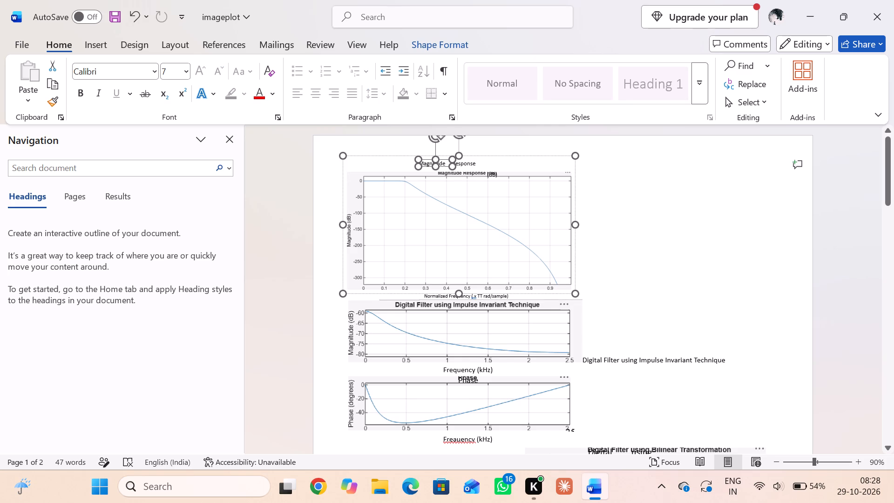
Move the overlapping "(dB)" label above the magnitude response plot's title and delete it.
{"action": "left_click", "coordinate": [496, 176]}
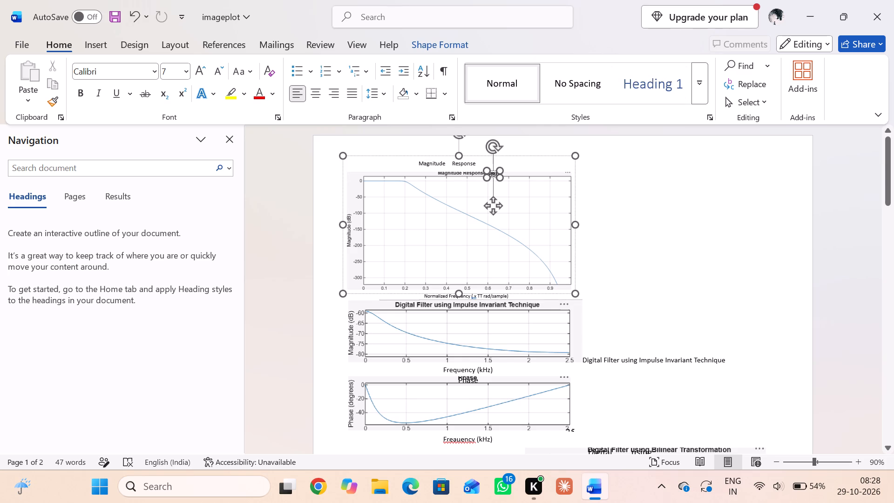
{"action": "left_click_drag", "start_coordinate": [492, 175], "coordinate": [490, 161]}
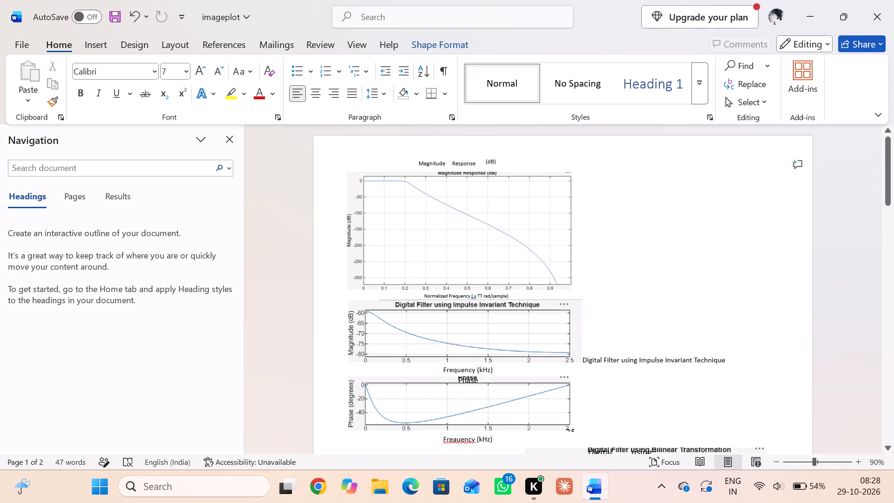
{"action": "left_click_drag", "start_coordinate": [490, 161], "coordinate": [490, 160]}
{"action": "key", "text": "Delete"}
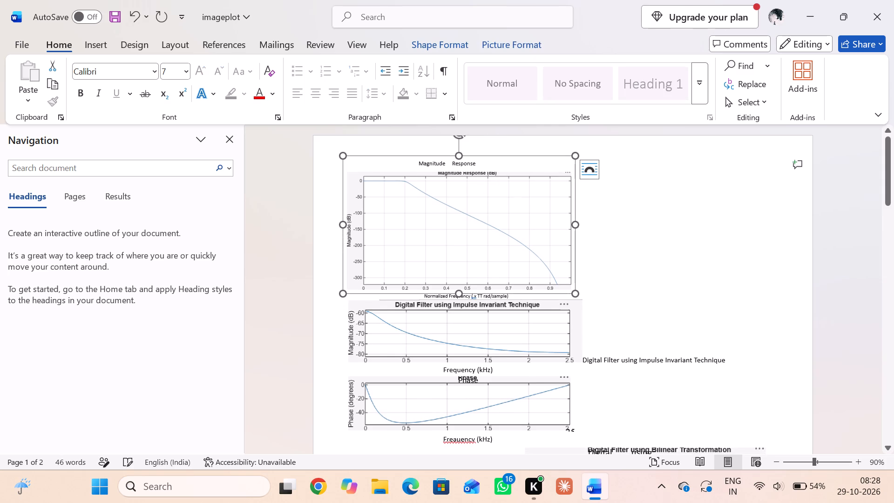
Delete the letter "p" from the "Response" label above the magnitude response plot.
{"action": "left_click", "coordinate": [461, 165]}
{"action": "key", "text": "Delete"}
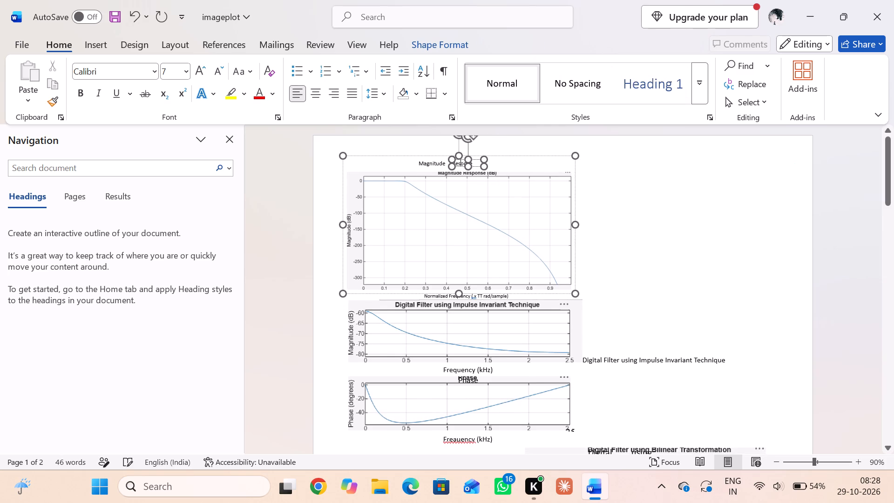
{"action": "left_click", "coordinate": [503, 159]}
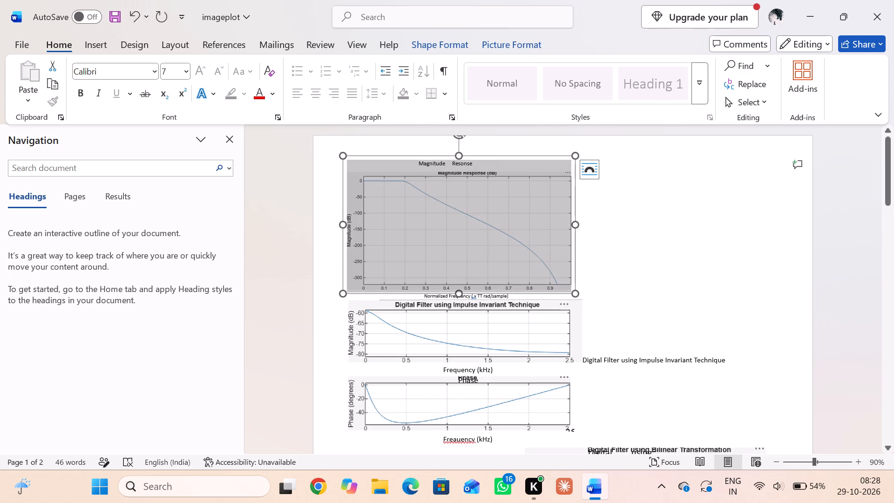
Delete the Magnitude Response (dB) plot image from the first page of imageplot.
{"action": "left_click", "coordinate": [472, 172]}
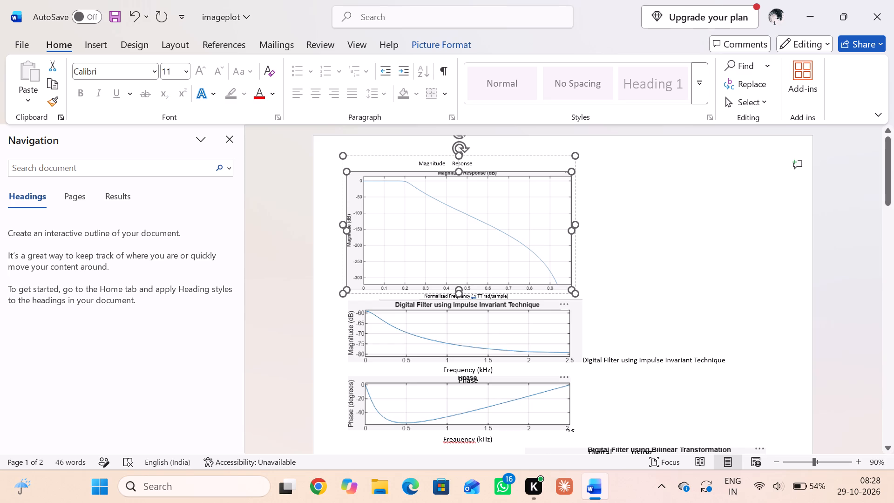
{"action": "left_click", "coordinate": [482, 189]}
{"action": "key", "text": "Delete"}
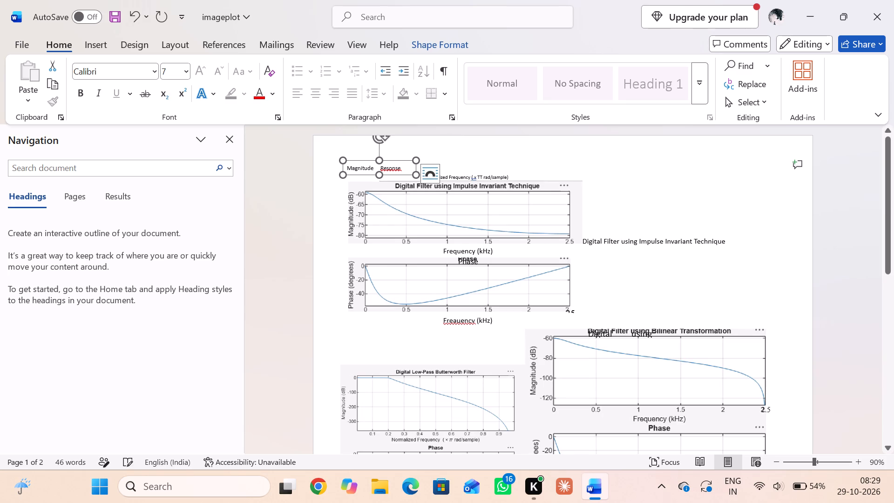
Create a new blank document.
{"action": "left_click", "coordinate": [33, 40]}
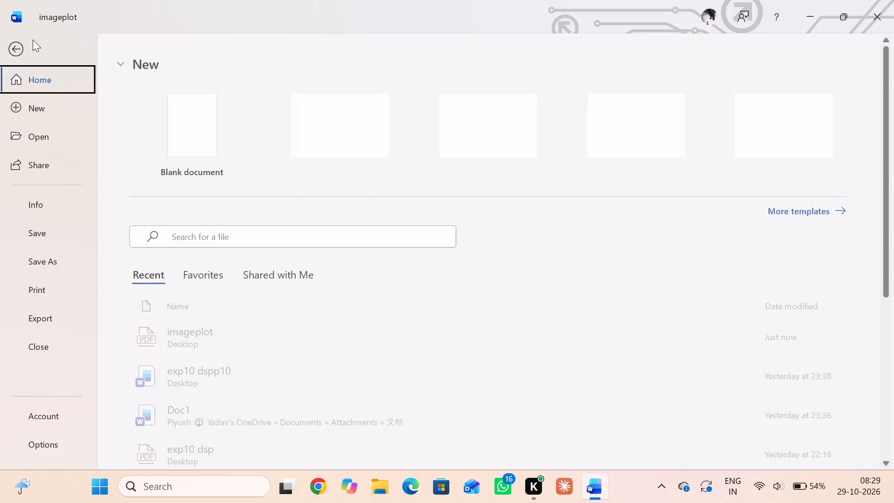
{"action": "left_click", "coordinate": [38, 109]}
{"action": "left_click", "coordinate": [186, 136]}
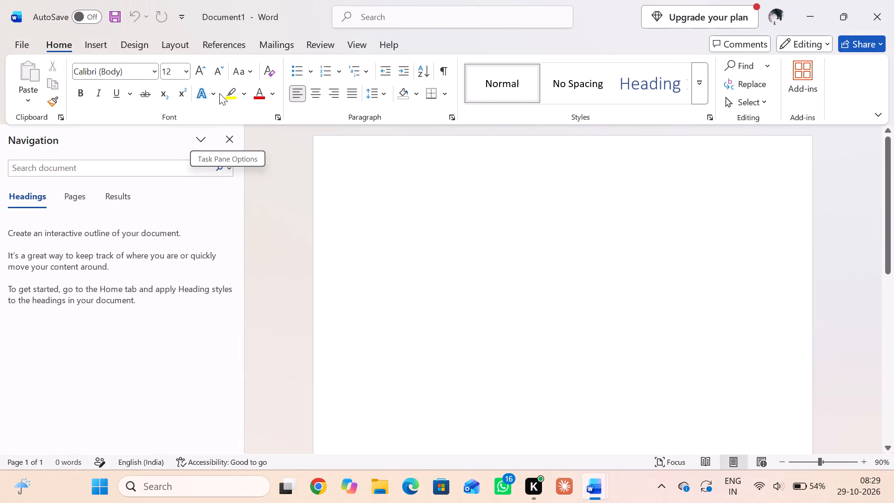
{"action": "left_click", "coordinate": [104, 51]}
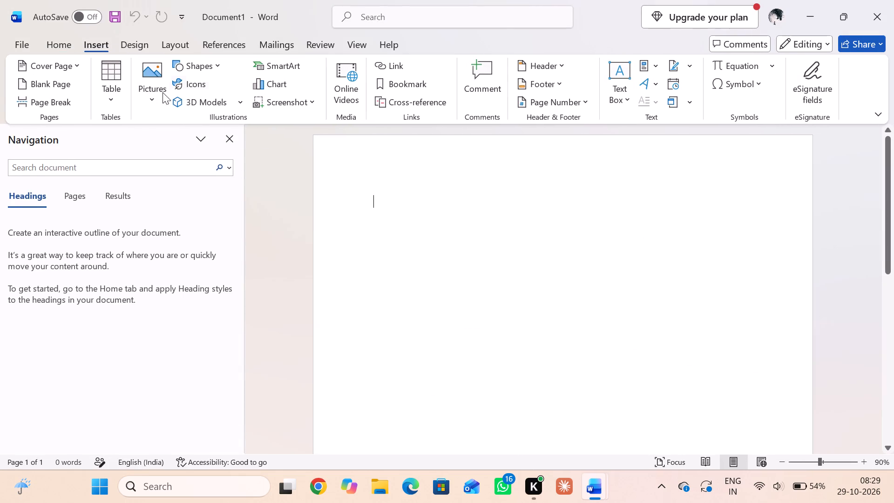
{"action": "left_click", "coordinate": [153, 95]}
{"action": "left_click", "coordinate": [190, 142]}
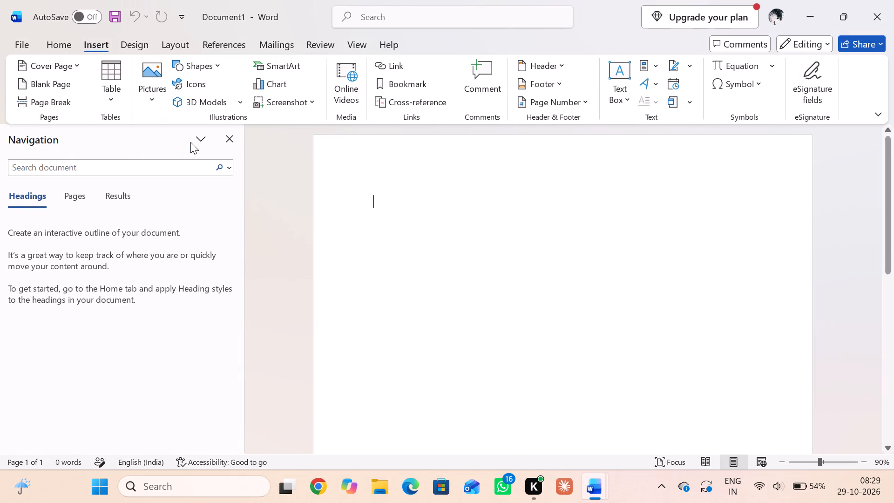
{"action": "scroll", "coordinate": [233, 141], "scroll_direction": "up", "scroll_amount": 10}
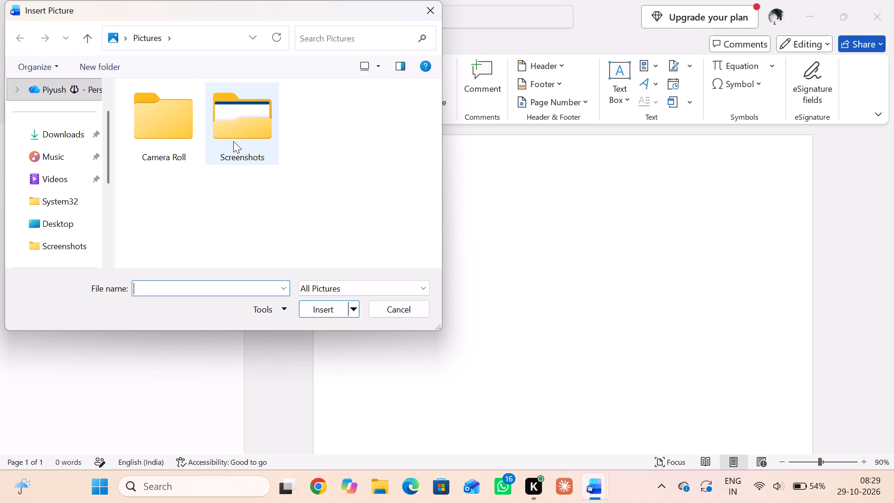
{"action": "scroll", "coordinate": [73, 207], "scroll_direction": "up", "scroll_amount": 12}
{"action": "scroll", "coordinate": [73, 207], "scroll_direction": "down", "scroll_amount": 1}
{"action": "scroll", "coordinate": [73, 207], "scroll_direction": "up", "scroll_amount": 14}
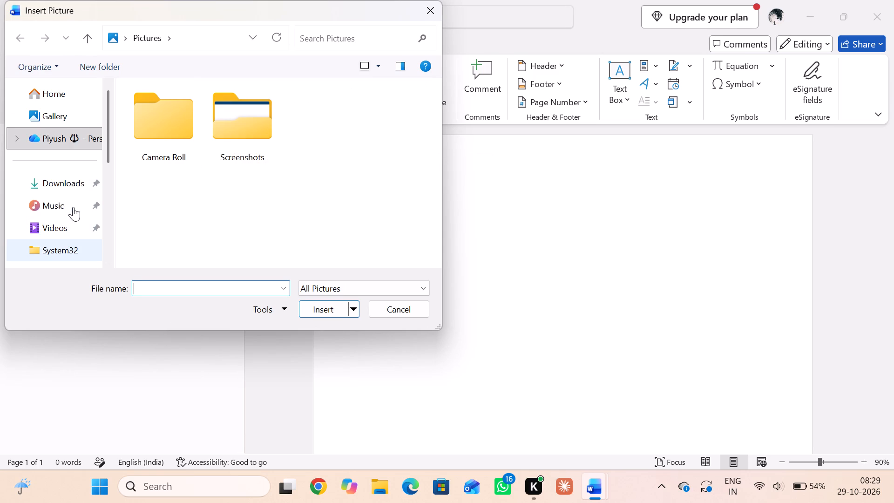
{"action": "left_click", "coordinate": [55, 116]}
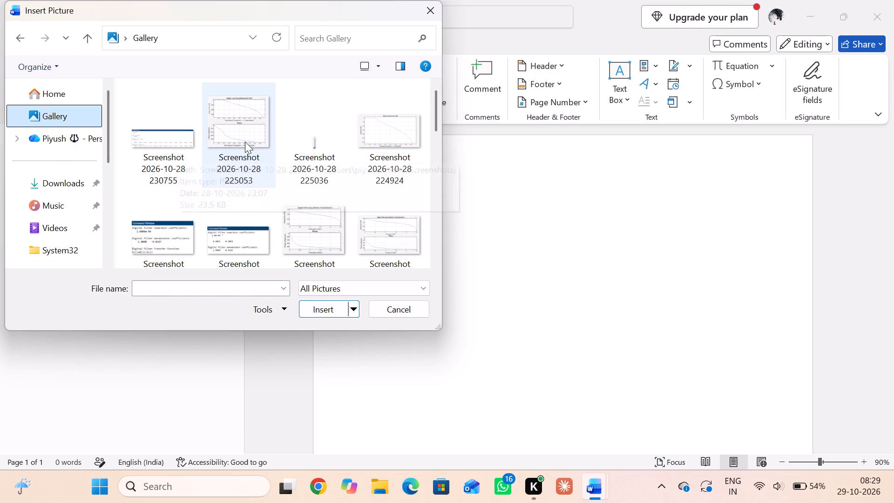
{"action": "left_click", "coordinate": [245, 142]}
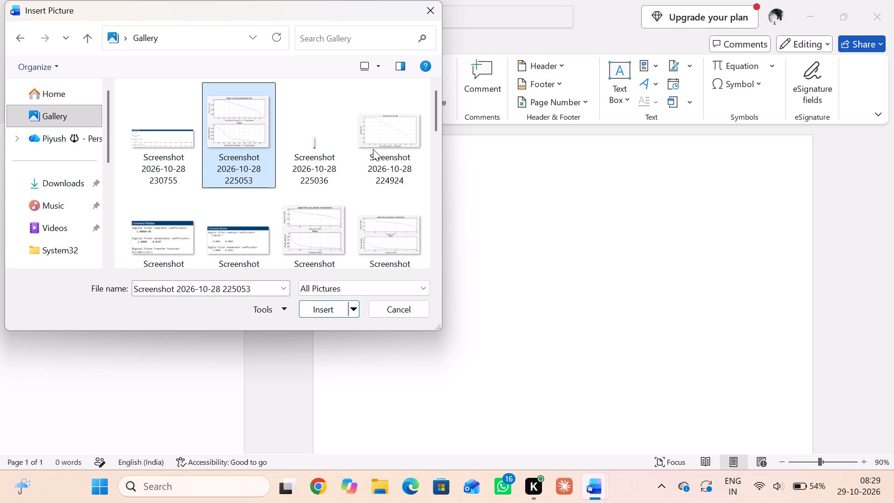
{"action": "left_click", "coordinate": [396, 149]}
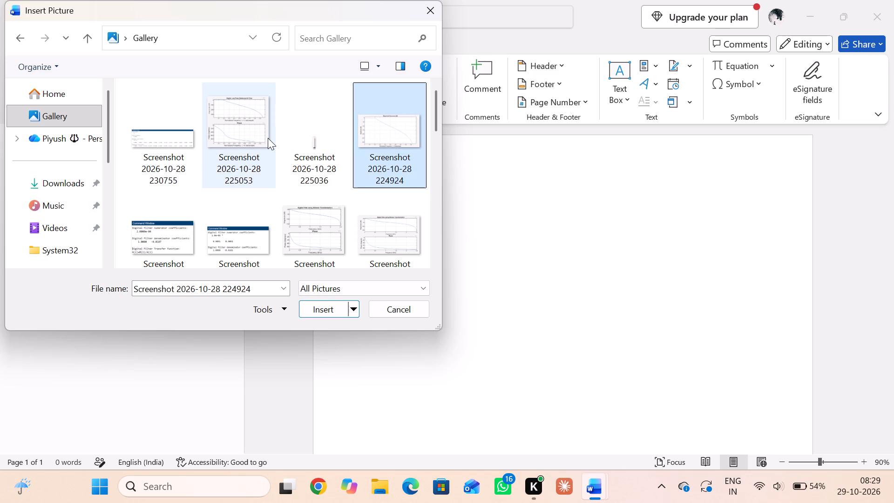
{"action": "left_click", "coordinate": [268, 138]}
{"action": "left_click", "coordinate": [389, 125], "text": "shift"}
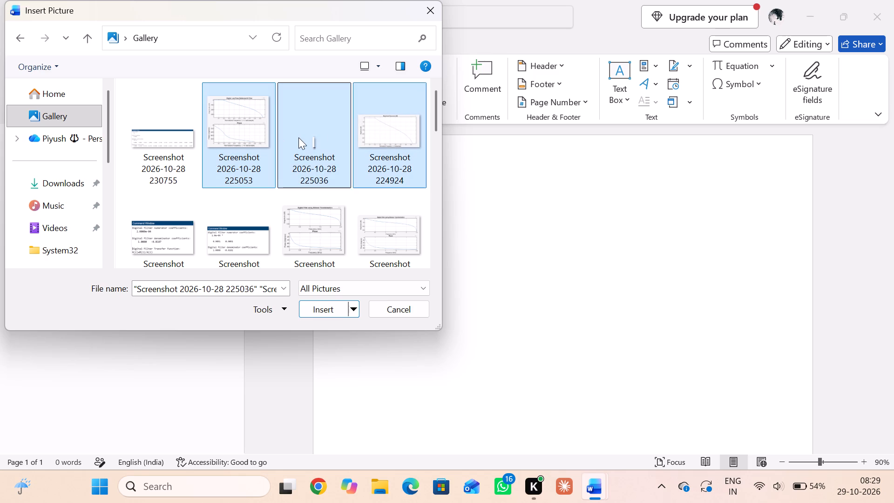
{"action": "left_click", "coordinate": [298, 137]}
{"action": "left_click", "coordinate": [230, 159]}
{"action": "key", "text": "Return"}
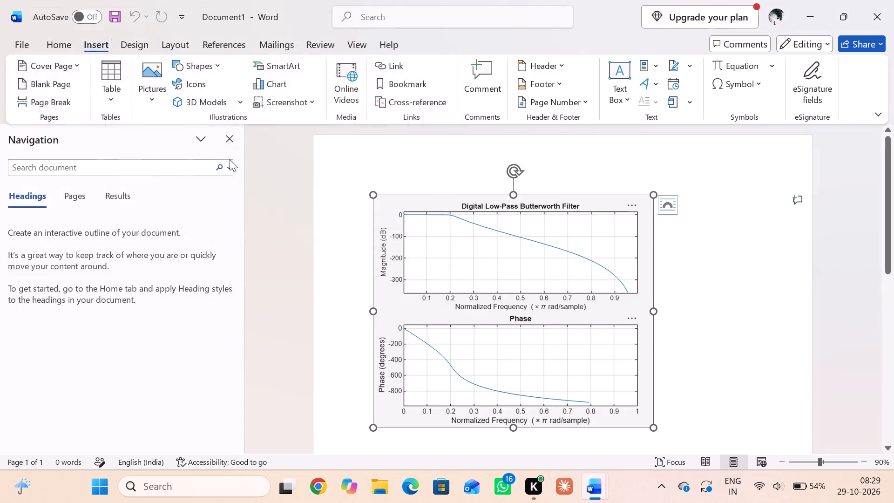
{"action": "left_click", "coordinate": [90, 43]}
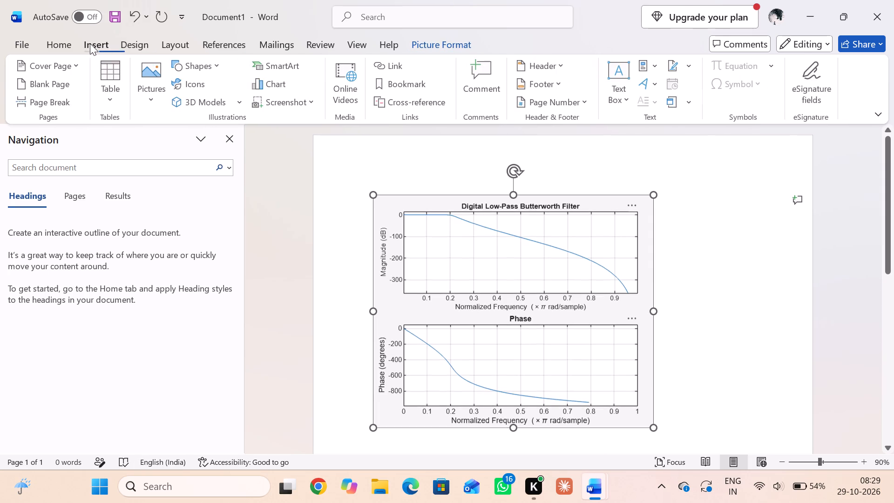
{"action": "left_click", "coordinate": [160, 98]}
{"action": "left_click", "coordinate": [178, 138]}
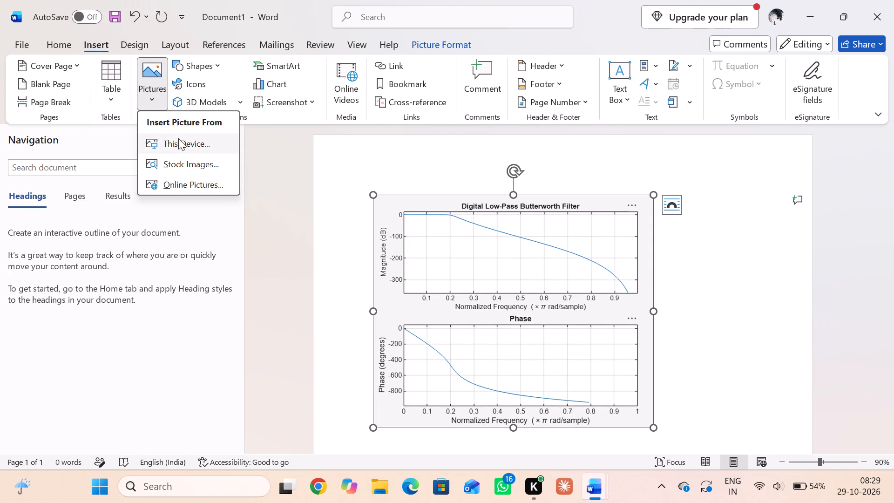
{"action": "scroll", "coordinate": [56, 108], "scroll_direction": "up", "scroll_amount": 4}
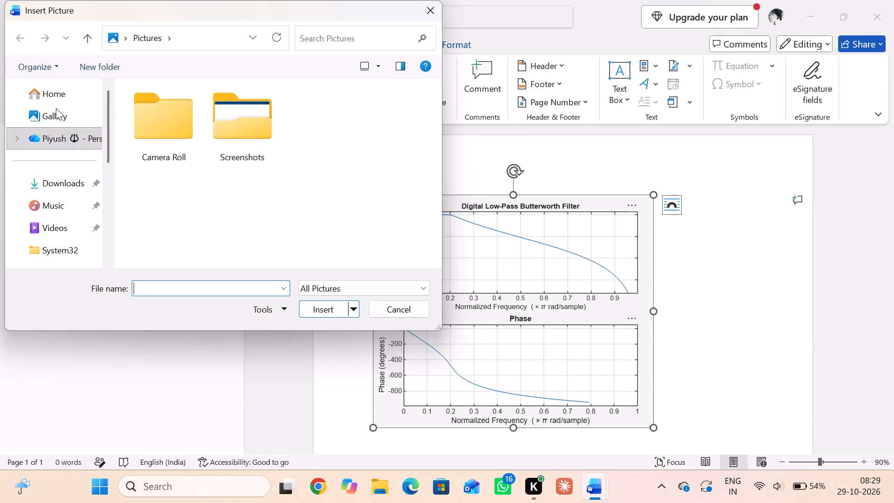
{"action": "left_click", "coordinate": [56, 116]}
{"action": "double_click", "coordinate": [388, 155]}
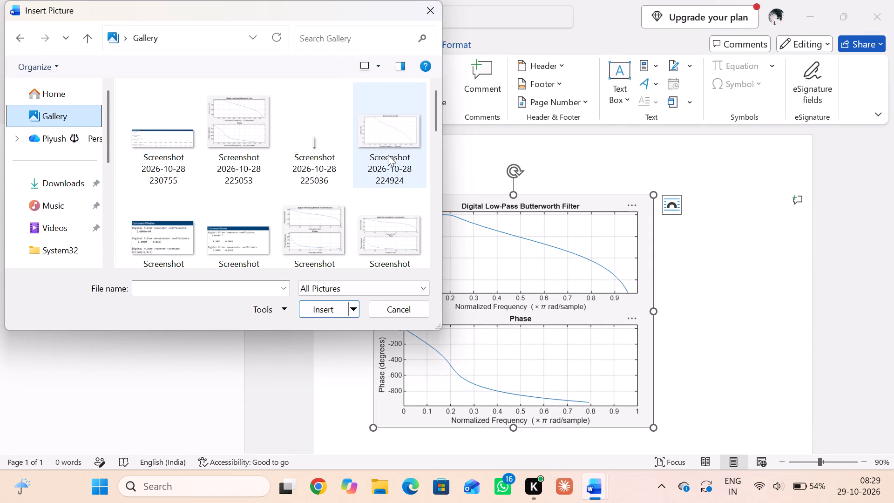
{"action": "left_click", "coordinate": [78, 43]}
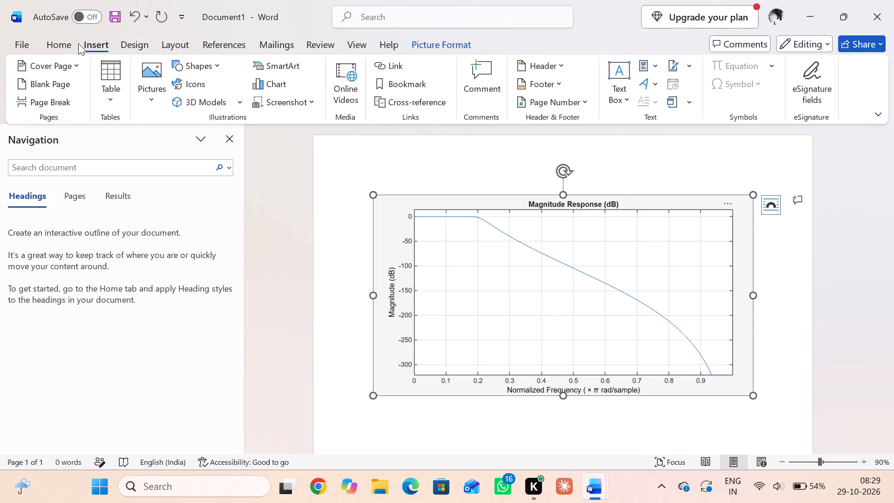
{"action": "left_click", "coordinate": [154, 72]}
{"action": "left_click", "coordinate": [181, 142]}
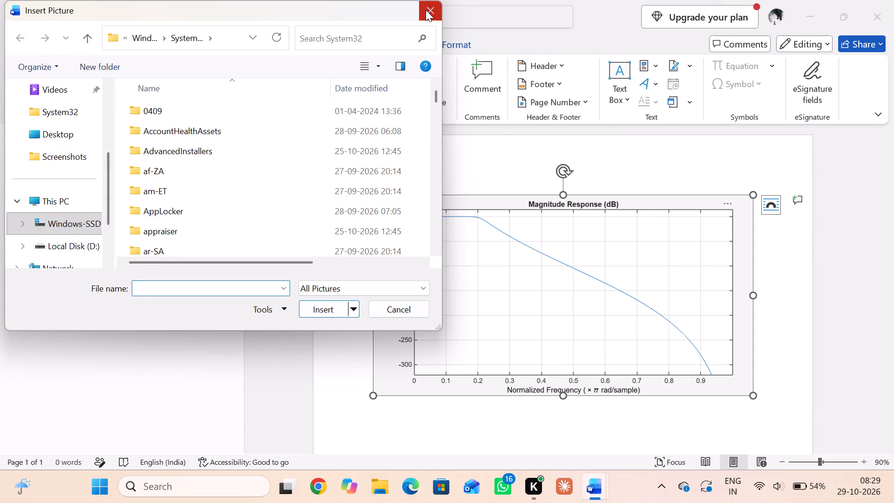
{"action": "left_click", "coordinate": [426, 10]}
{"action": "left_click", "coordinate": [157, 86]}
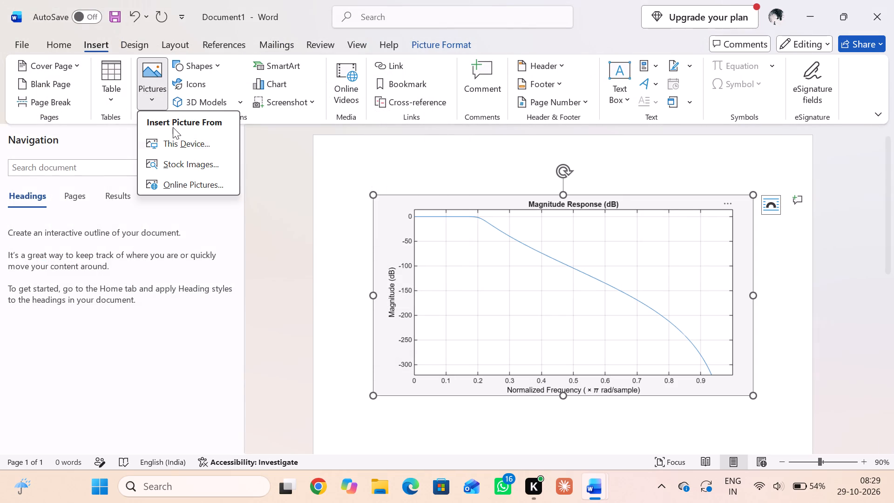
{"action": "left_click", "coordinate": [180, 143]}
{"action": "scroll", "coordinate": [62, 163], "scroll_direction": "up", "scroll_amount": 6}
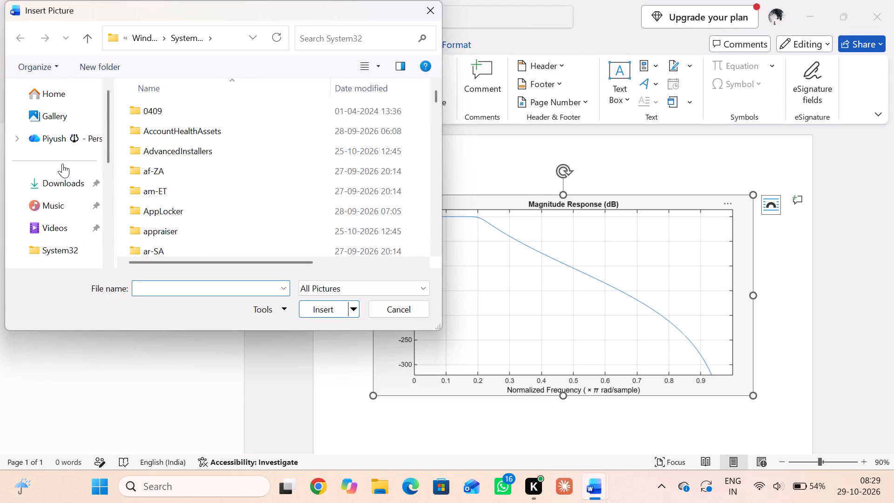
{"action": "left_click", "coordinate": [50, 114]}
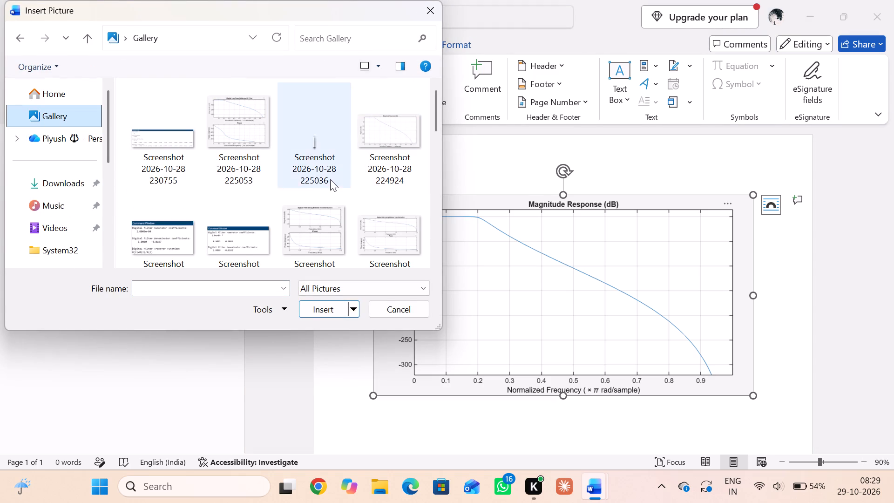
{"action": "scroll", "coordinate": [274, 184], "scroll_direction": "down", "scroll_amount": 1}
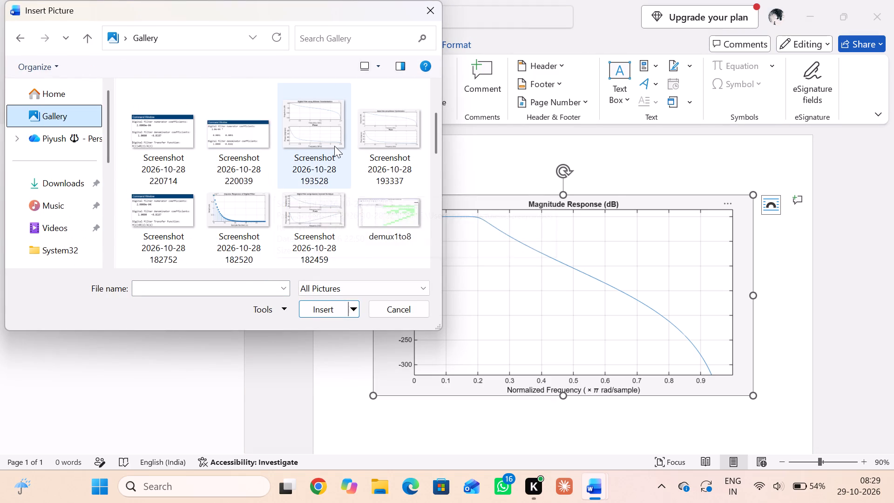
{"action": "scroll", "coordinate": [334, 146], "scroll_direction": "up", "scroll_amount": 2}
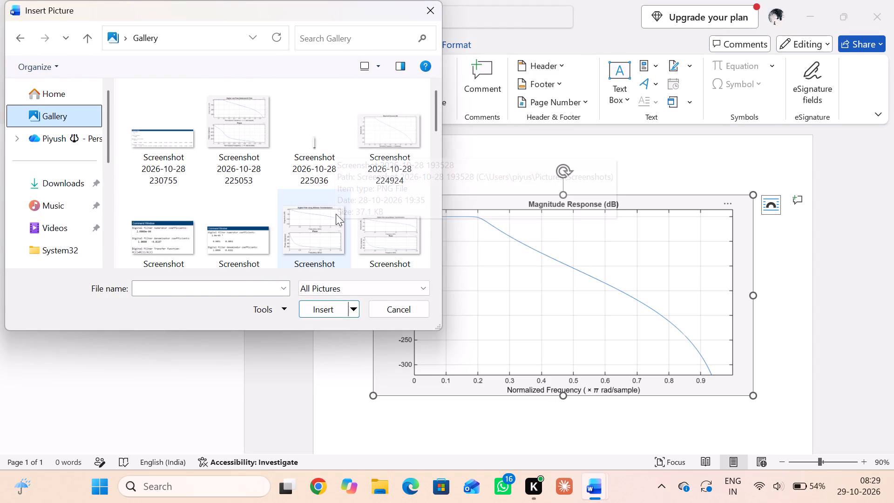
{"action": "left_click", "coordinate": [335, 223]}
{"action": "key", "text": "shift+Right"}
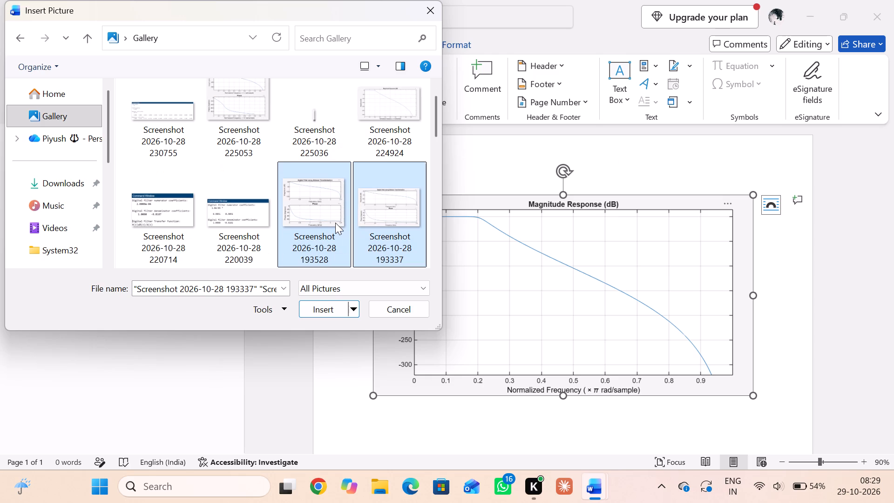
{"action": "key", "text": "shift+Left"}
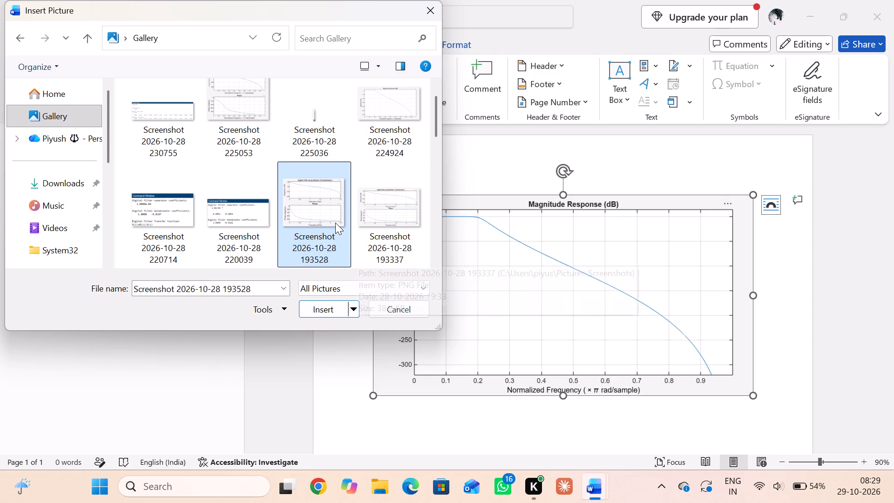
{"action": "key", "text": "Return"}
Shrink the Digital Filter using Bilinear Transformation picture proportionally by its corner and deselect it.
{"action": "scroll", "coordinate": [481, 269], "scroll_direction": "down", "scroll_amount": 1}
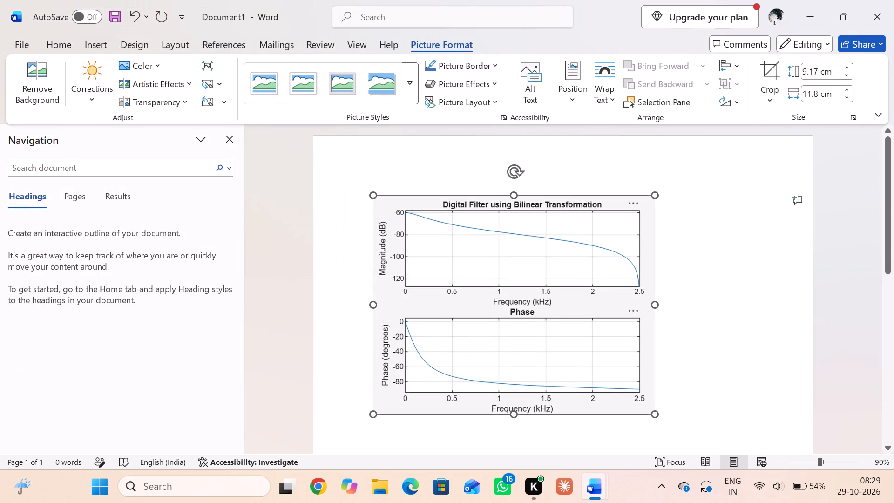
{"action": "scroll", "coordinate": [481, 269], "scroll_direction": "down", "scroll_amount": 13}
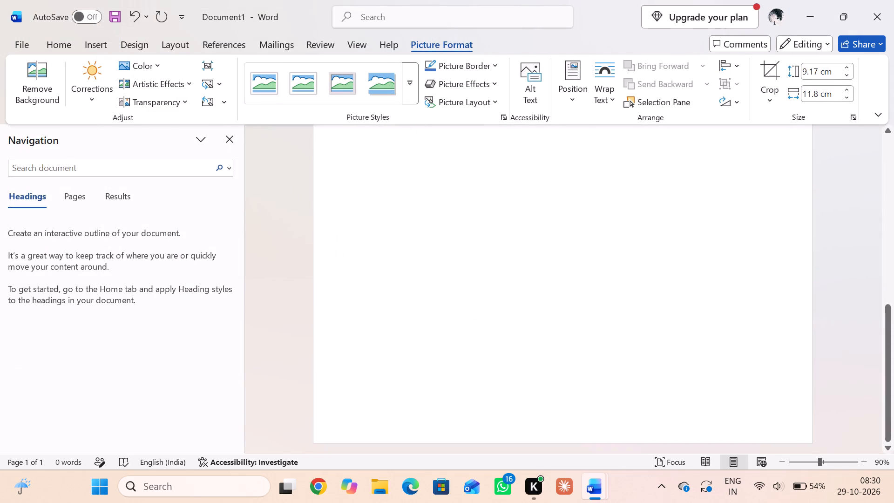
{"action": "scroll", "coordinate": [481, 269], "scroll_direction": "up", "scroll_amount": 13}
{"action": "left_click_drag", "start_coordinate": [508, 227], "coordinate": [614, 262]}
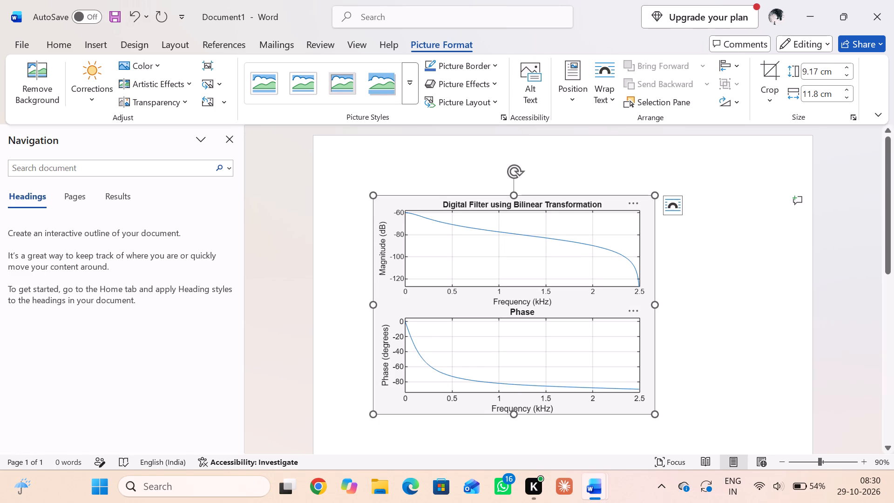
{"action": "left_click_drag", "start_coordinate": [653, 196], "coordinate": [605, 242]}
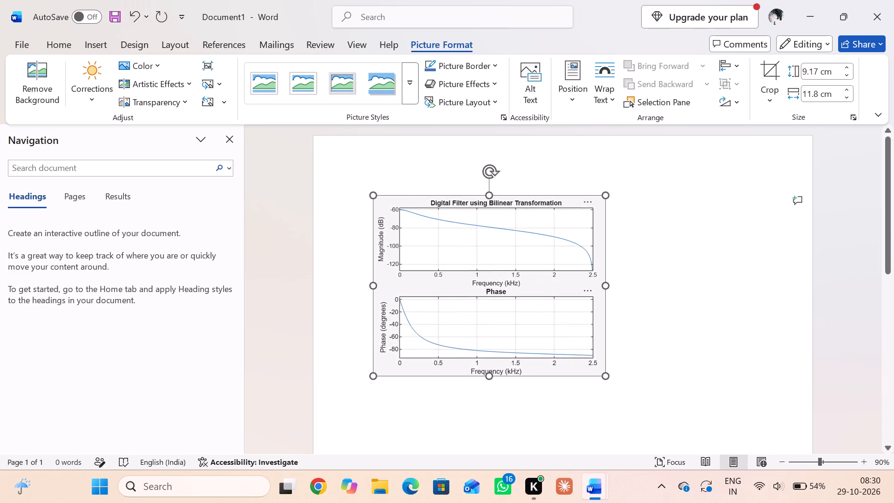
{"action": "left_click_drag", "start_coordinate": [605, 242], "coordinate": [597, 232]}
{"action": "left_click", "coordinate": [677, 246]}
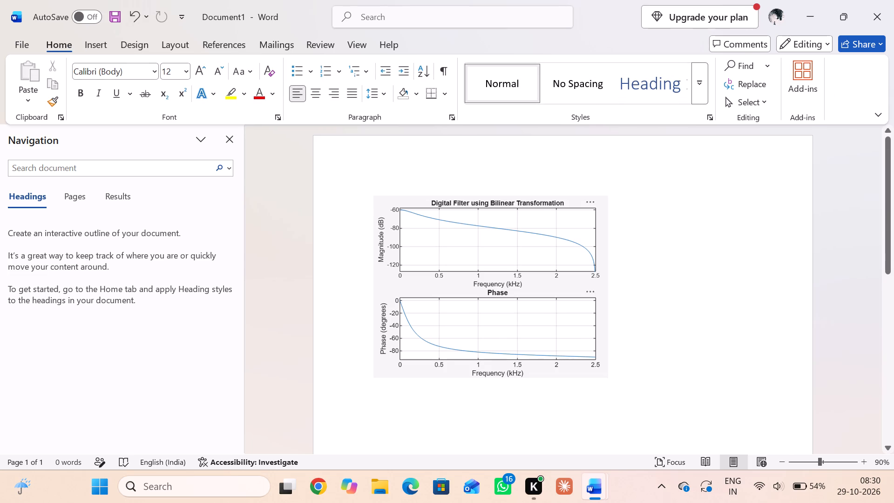
Close the Navigation pane.
{"action": "scroll", "coordinate": [464, 236], "scroll_direction": "down", "scroll_amount": 7}
{"action": "scroll", "coordinate": [464, 236], "scroll_direction": "up", "scroll_amount": 3}
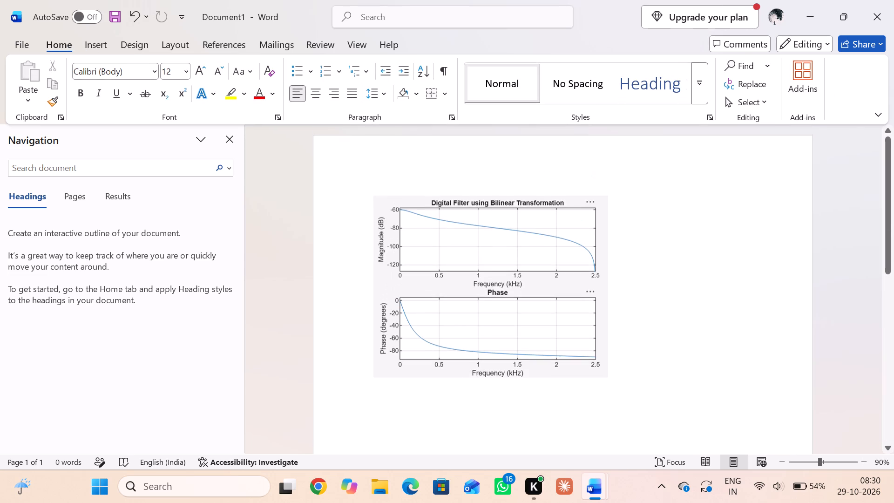
{"action": "scroll", "coordinate": [464, 236], "scroll_direction": "up", "scroll_amount": 3}
{"action": "left_click", "coordinate": [229, 141]}
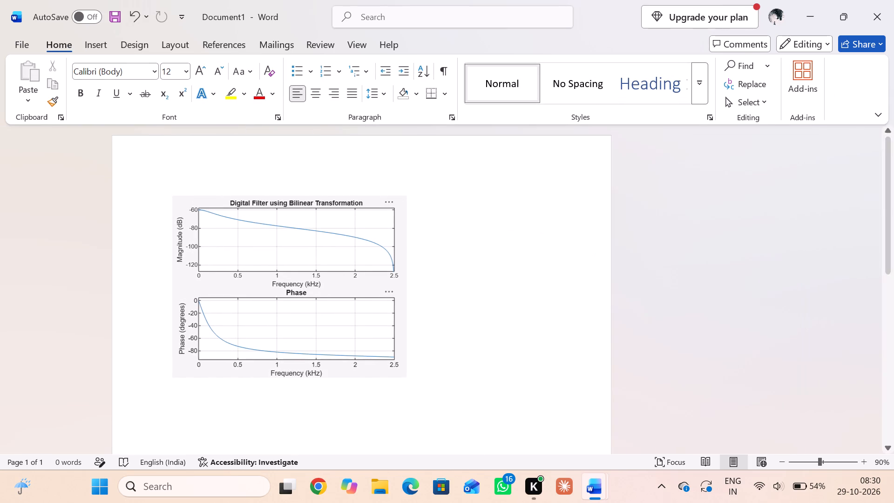
Delete the Digital Filter using Bilinear Transformation picture from the page.
{"action": "left_click", "coordinate": [349, 268]}
{"action": "key", "text": "Delete"}
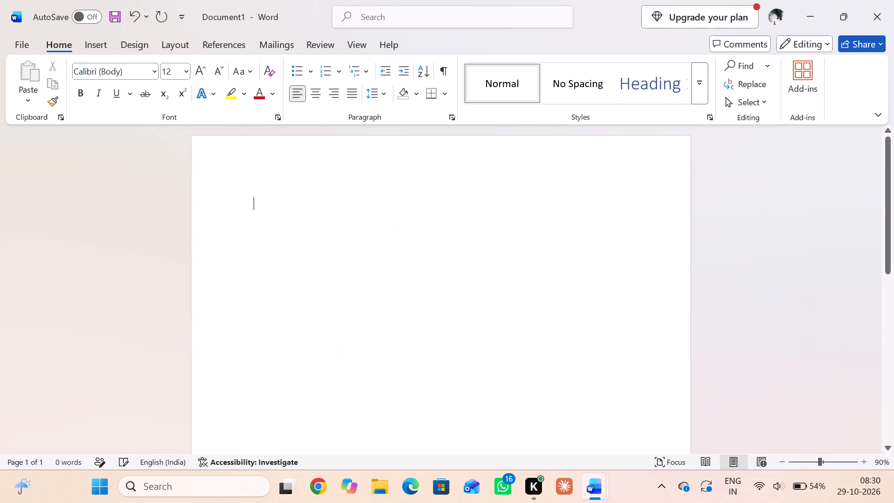
{"action": "left_click", "coordinate": [102, 44]}
{"action": "left_click", "coordinate": [149, 98]}
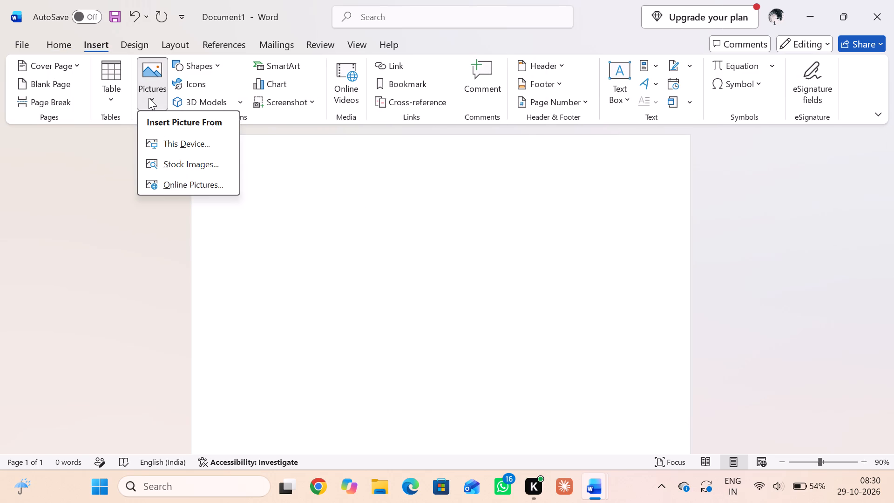
{"action": "left_click", "coordinate": [173, 143]}
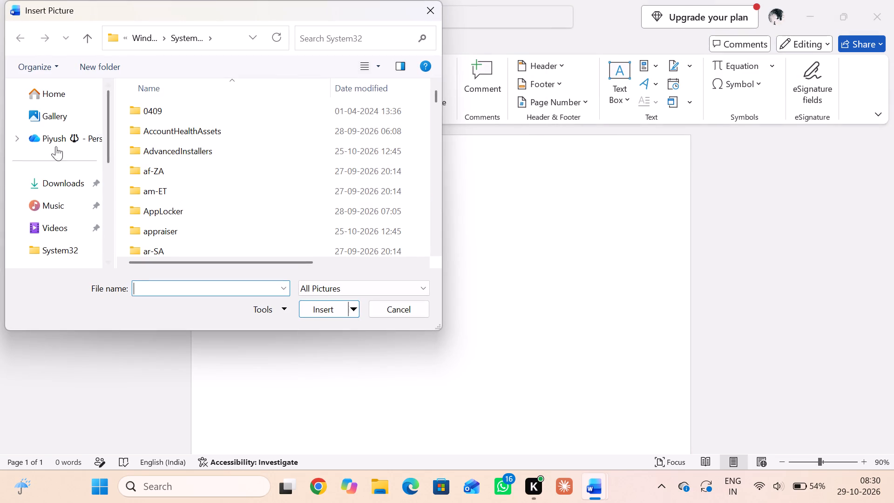
{"action": "scroll", "coordinate": [48, 116], "scroll_direction": "up", "scroll_amount": 11}
{"action": "left_click", "coordinate": [61, 118]}
{"action": "double_click", "coordinate": [246, 143]}
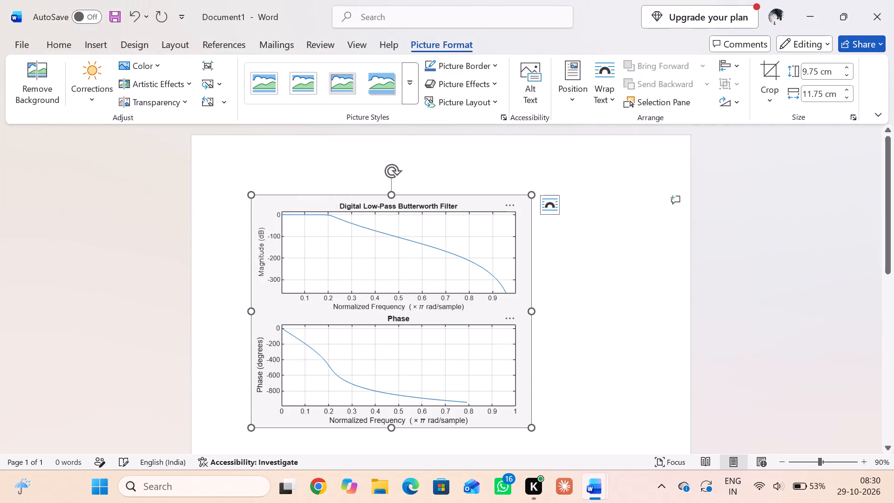
Shrink the Butterworth filter picture proportionally to about 7.3 cm high by 8.79 cm wide and deselect it.
{"action": "left_click", "coordinate": [553, 240]}
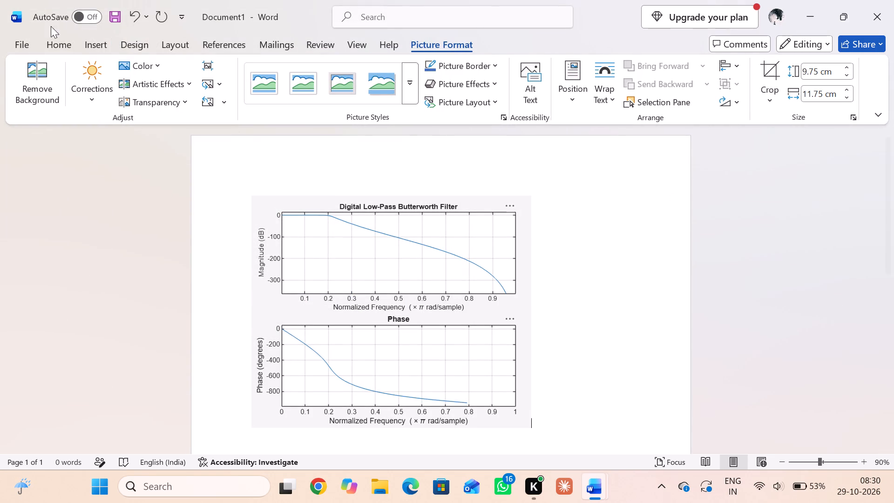
{"action": "left_click", "coordinate": [483, 341]}
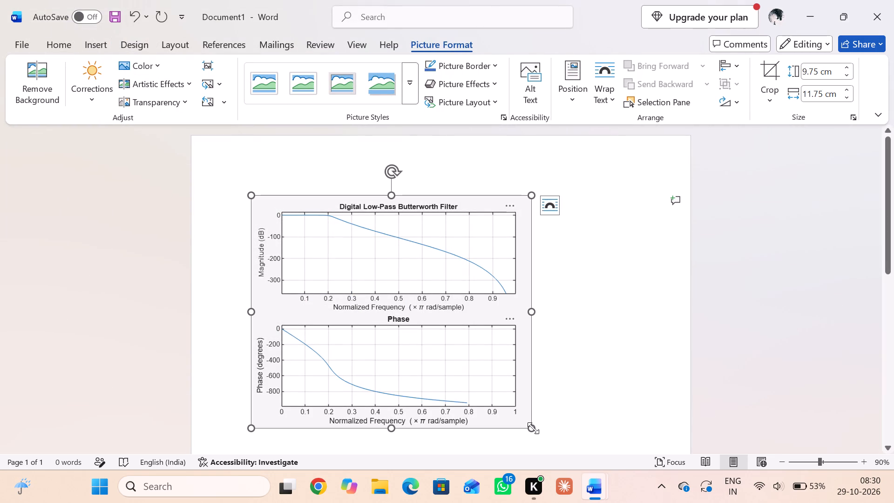
{"action": "left_click_drag", "start_coordinate": [533, 428], "coordinate": [461, 360]}
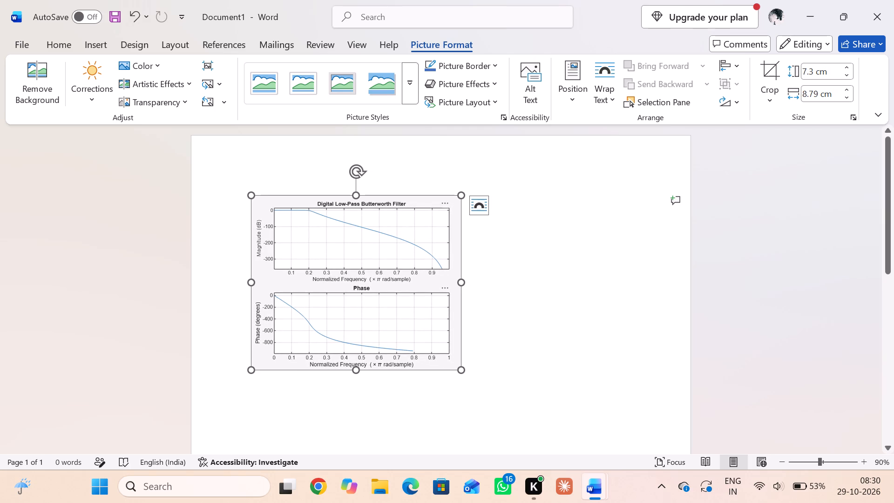
{"action": "left_click", "coordinate": [243, 225]}
{"action": "left_click", "coordinate": [243, 225]}
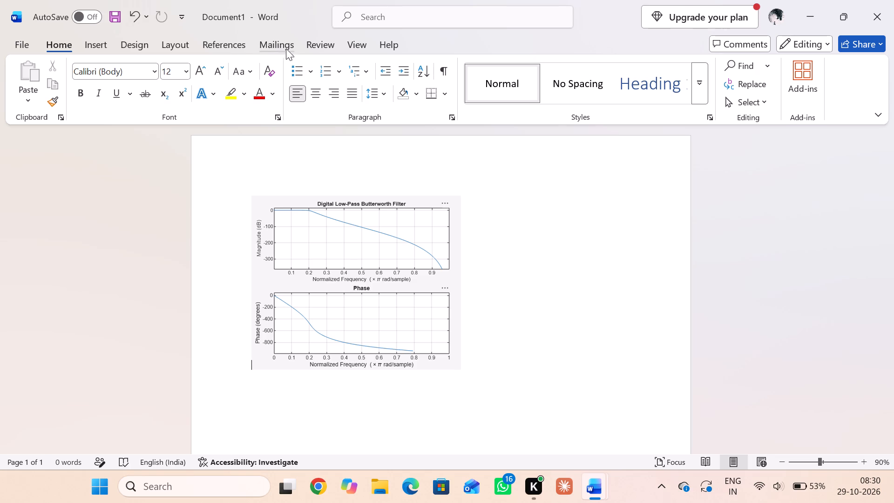
Open the page header for editing and set the header's distance from the top to 0 cm.
{"action": "left_click", "coordinate": [291, 168]}
{"action": "double_click", "coordinate": [285, 164]}
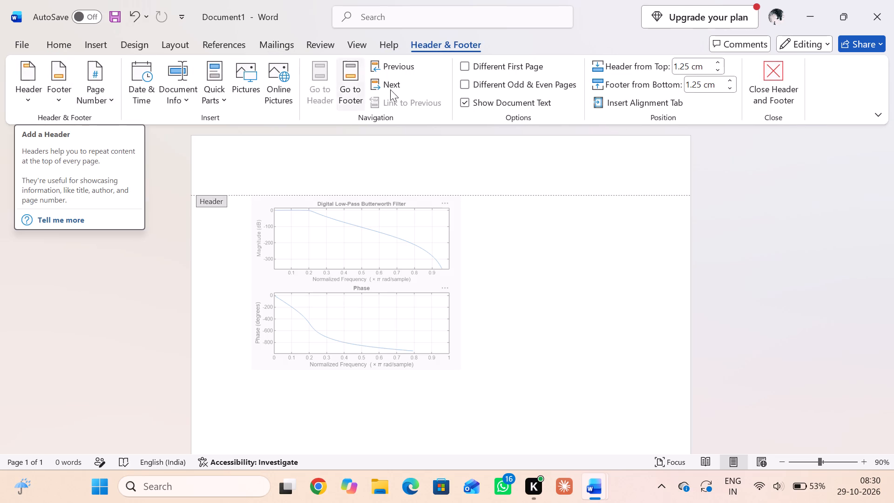
{"action": "left_click_drag", "start_coordinate": [723, 70], "coordinate": [718, 70]}
{"action": "triple_click", "coordinate": [718, 70]}
{"action": "triple_click", "coordinate": [718, 70]}
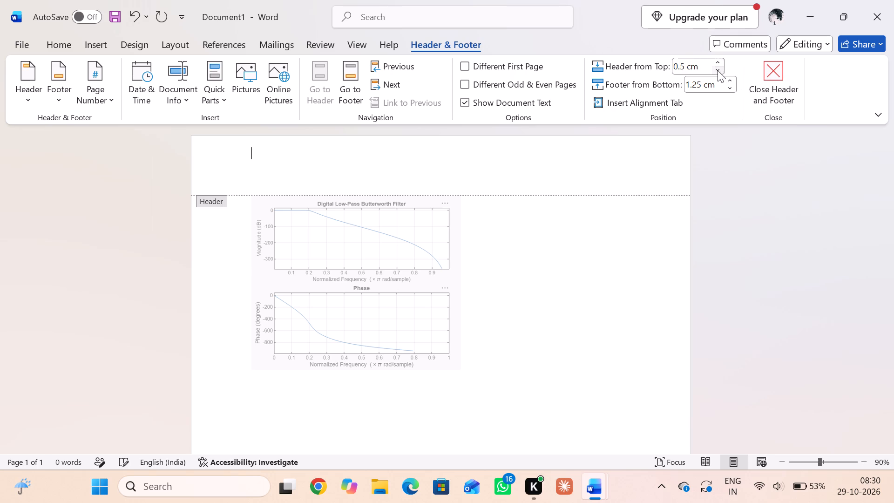
{"action": "triple_click", "coordinate": [718, 70]}
{"action": "triple_click", "coordinate": [718, 70]}
{"action": "triple_click", "coordinate": [718, 70]}
{"action": "triple_click", "coordinate": [718, 70]}
{"action": "triple_click", "coordinate": [718, 70]}
Set the footer's distance from the bottom to 0 cm.
{"action": "triple_click", "coordinate": [729, 90]}
{"action": "triple_click", "coordinate": [729, 90]}
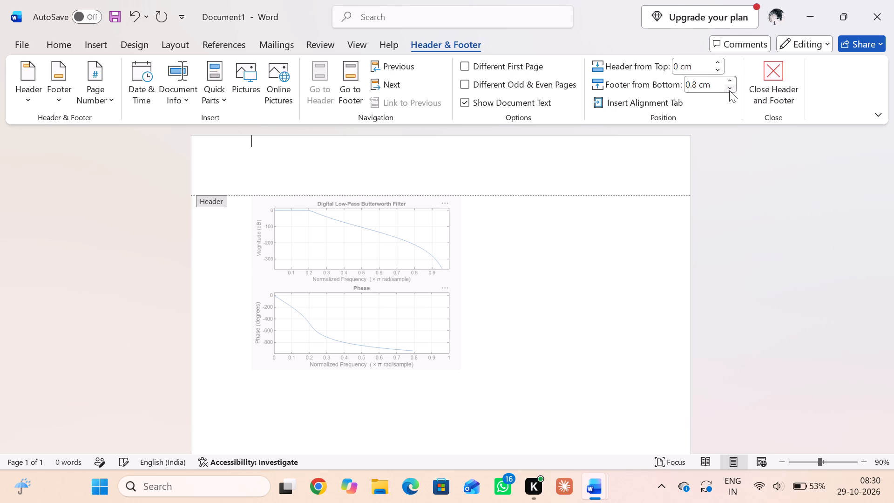
{"action": "triple_click", "coordinate": [729, 90]}
{"action": "triple_click", "coordinate": [729, 90]}
{"action": "double_click", "coordinate": [729, 90]}
{"action": "left_click_drag", "start_coordinate": [729, 90], "coordinate": [660, 101]}
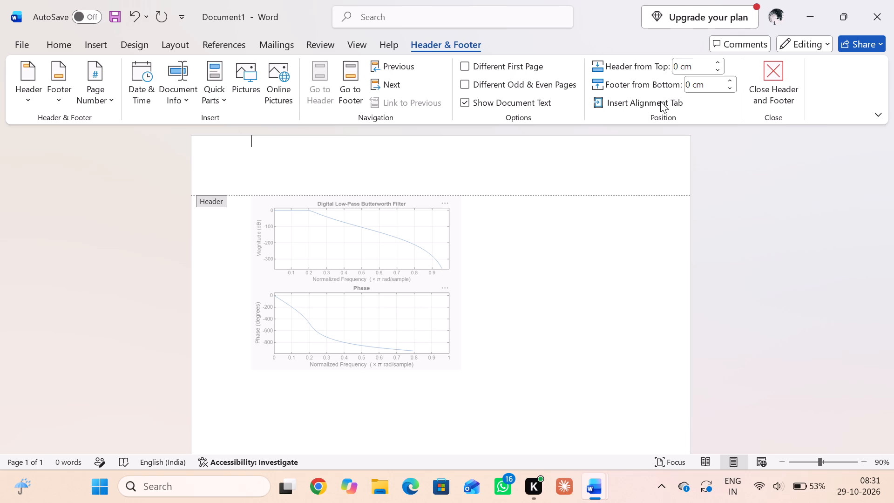
Insert an alignment tab in the header with Left alignment relative to the margin and no leader.
{"action": "left_click_drag", "start_coordinate": [660, 101], "coordinate": [650, 98]}
{"action": "left_click", "coordinate": [650, 98]}
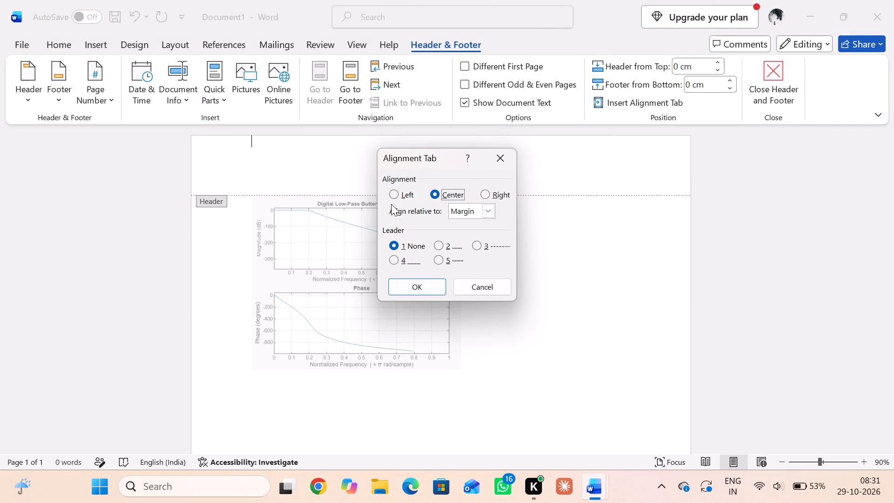
{"action": "left_click", "coordinate": [395, 198]}
{"action": "left_click_drag", "start_coordinate": [495, 211], "coordinate": [490, 209]}
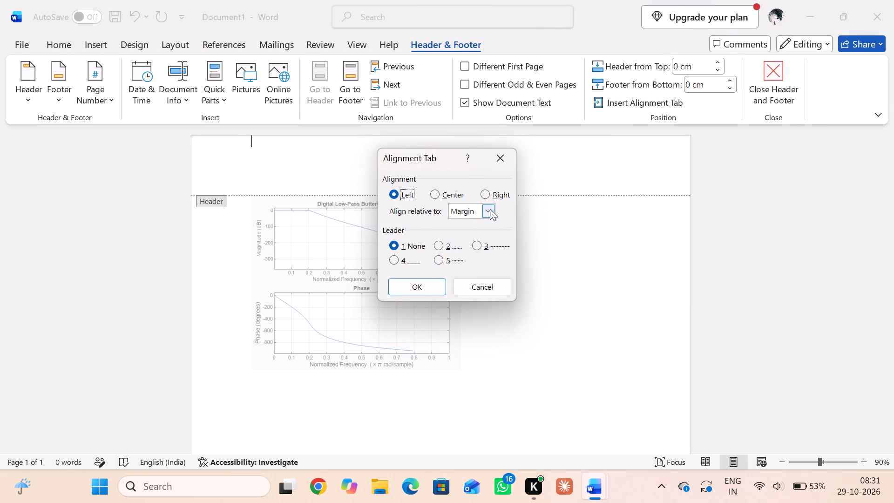
{"action": "left_click_drag", "start_coordinate": [490, 209], "coordinate": [485, 207]}
{"action": "left_click", "coordinate": [485, 207]}
{"action": "left_click", "coordinate": [490, 209]}
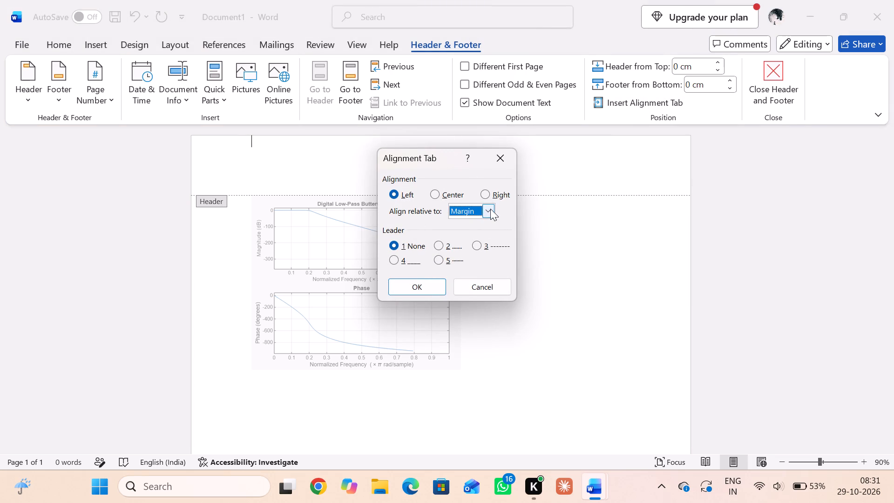
{"action": "left_click", "coordinate": [426, 284]}
{"action": "left_click_drag", "start_coordinate": [528, 255], "coordinate": [538, 239]}
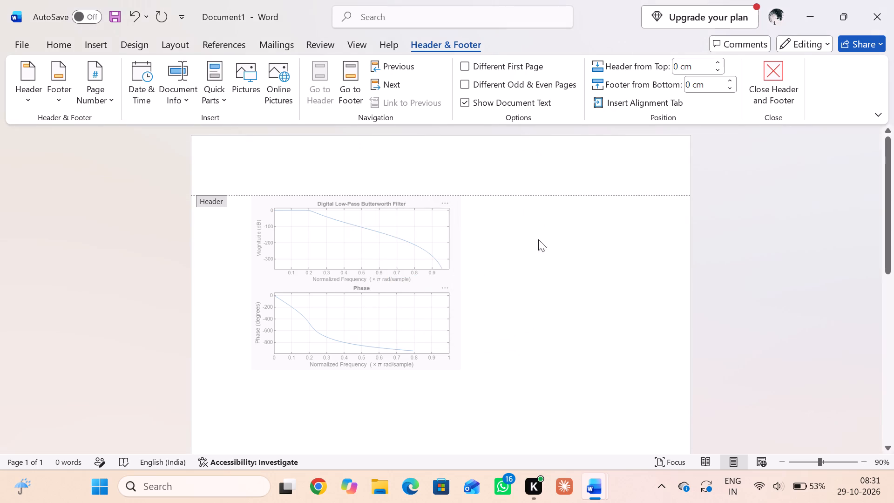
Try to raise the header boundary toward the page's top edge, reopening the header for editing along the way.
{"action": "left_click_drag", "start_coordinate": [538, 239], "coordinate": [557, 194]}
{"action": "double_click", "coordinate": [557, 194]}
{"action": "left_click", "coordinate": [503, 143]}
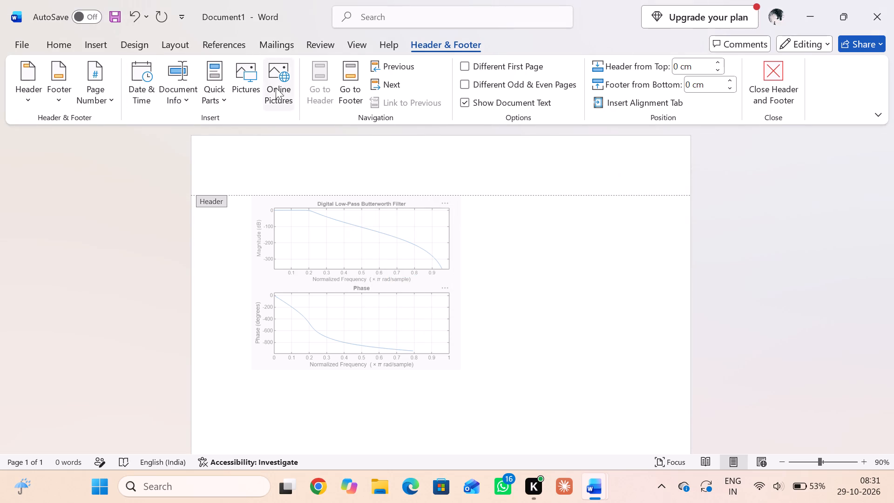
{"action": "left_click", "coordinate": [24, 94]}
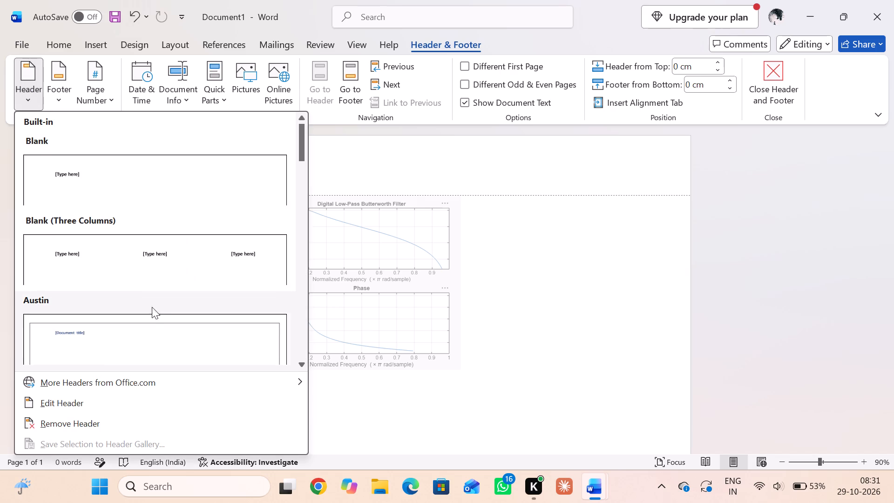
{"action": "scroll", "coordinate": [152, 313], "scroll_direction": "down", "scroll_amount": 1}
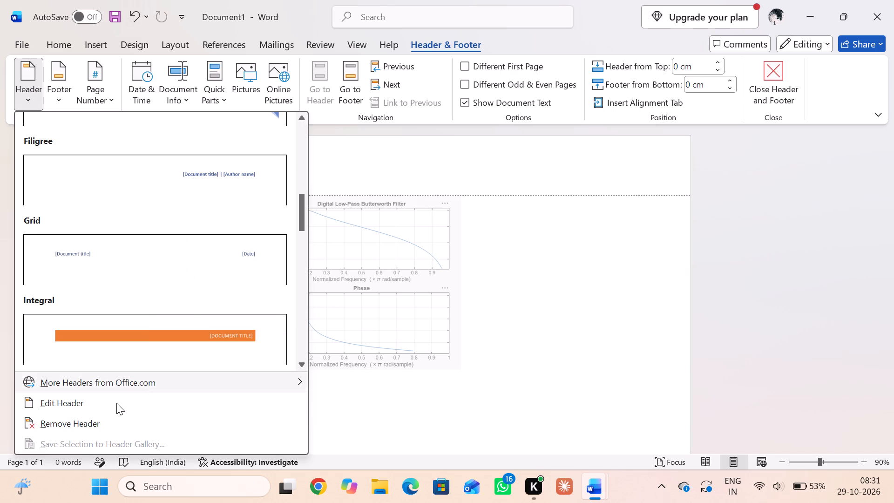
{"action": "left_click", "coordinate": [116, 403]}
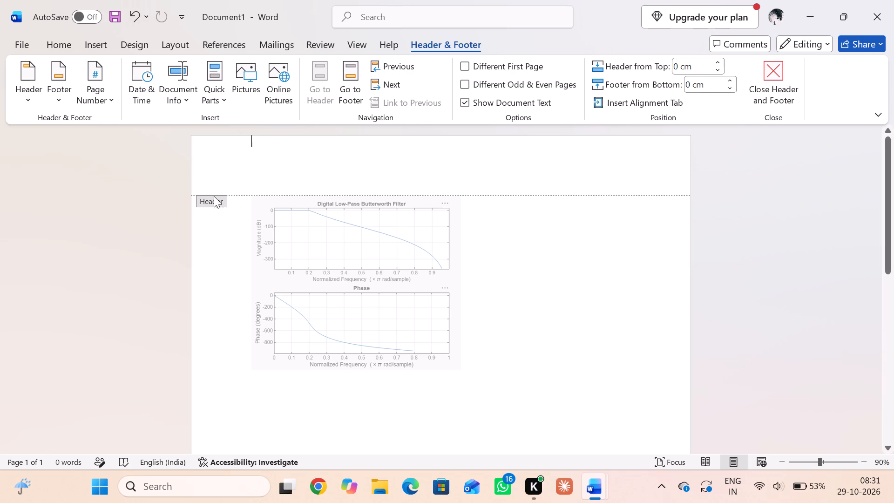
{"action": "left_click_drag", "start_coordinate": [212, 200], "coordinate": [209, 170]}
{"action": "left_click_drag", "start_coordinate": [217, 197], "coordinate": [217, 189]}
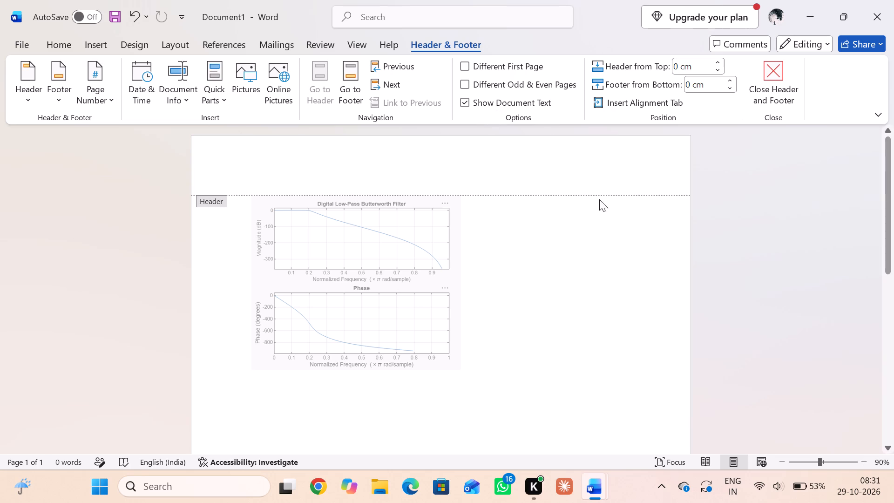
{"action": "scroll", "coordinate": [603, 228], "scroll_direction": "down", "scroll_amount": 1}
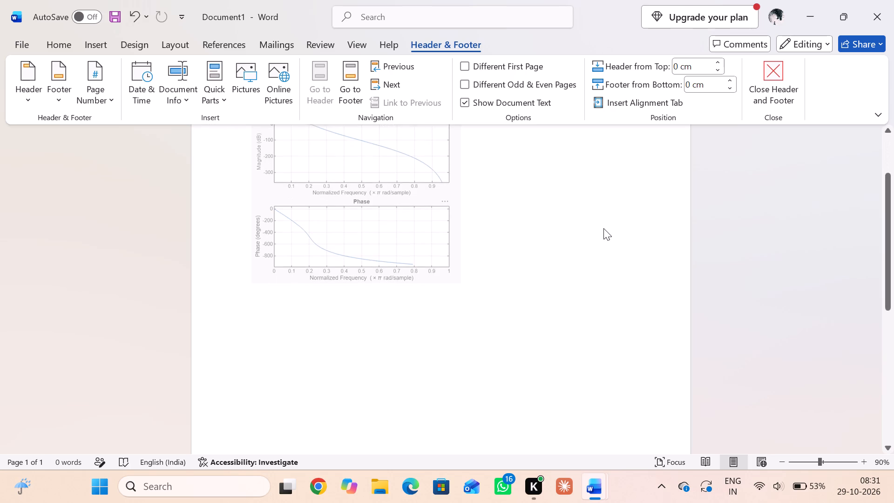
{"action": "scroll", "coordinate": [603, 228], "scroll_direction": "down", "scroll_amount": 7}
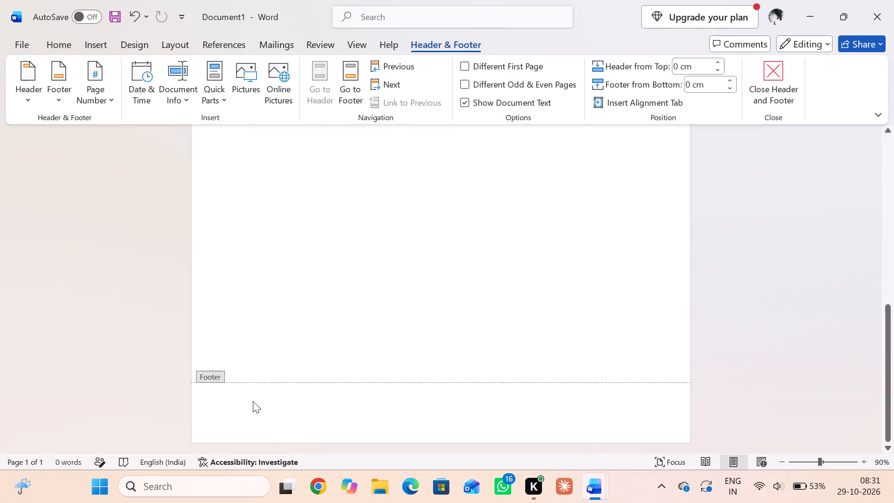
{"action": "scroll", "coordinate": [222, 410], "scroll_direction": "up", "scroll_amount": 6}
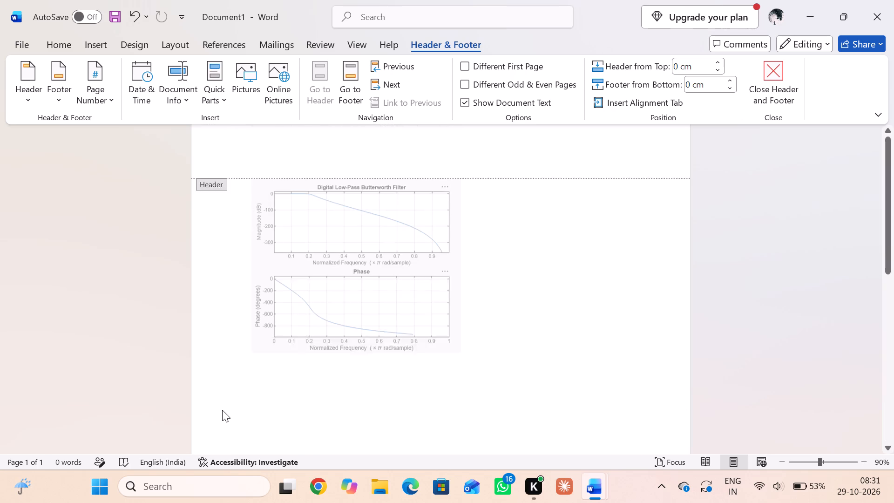
Turn off the Show Document Text option for header and footer editing.
{"action": "left_click", "coordinate": [502, 103]}
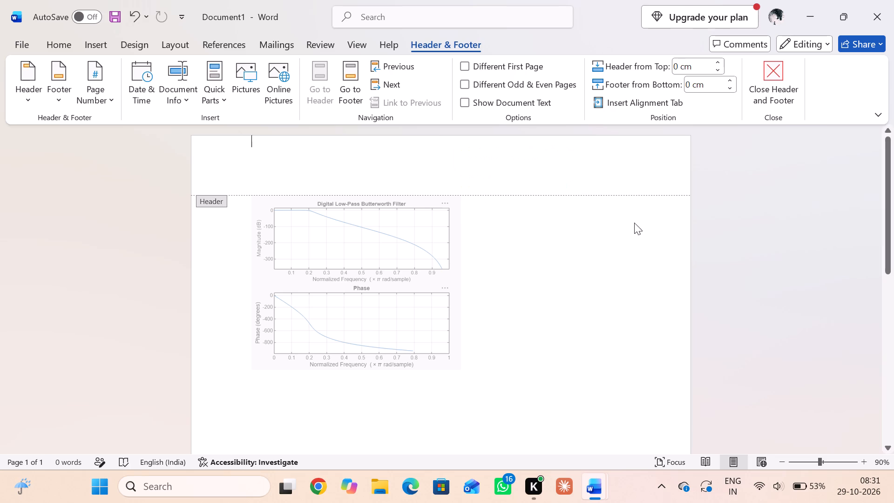
Open the Page Setup settings and reduce the top margin to 0.8 cm.
{"action": "left_click", "coordinate": [434, 8]}
{"action": "left_click", "coordinate": [408, 14]}
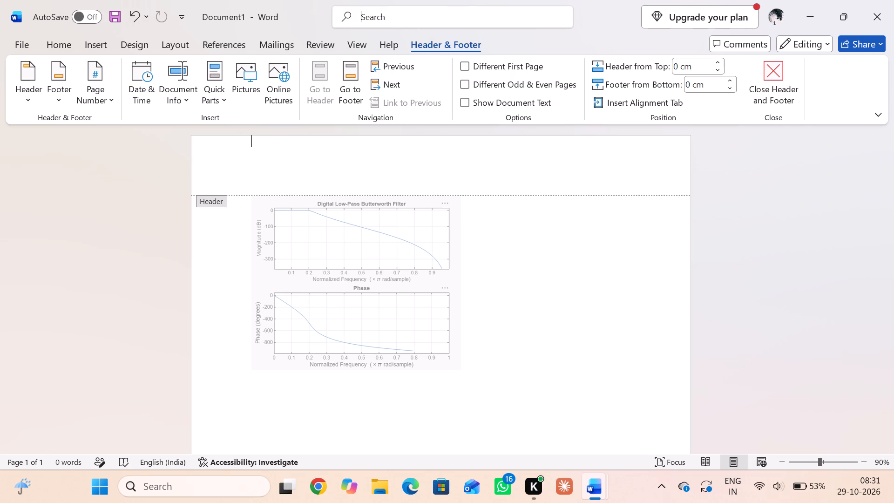
{"action": "left_click", "coordinate": [386, 62]}
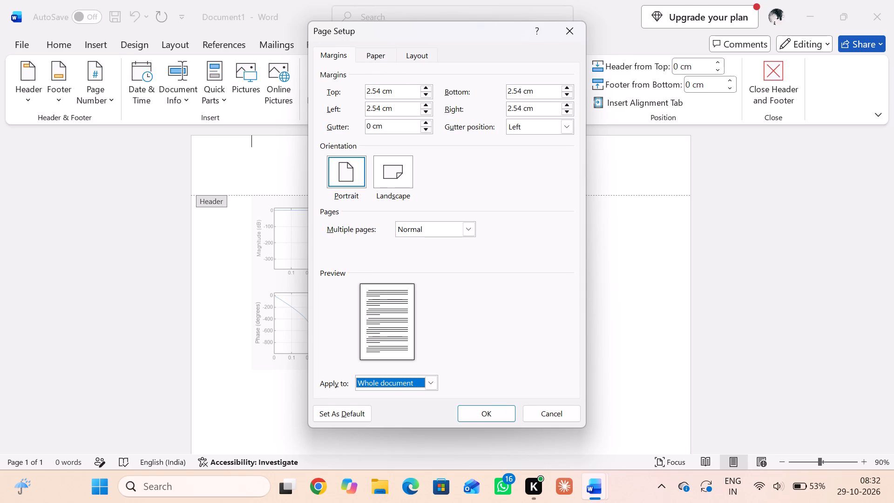
{"action": "triple_click", "coordinate": [427, 96]}
{"action": "triple_click", "coordinate": [427, 96]}
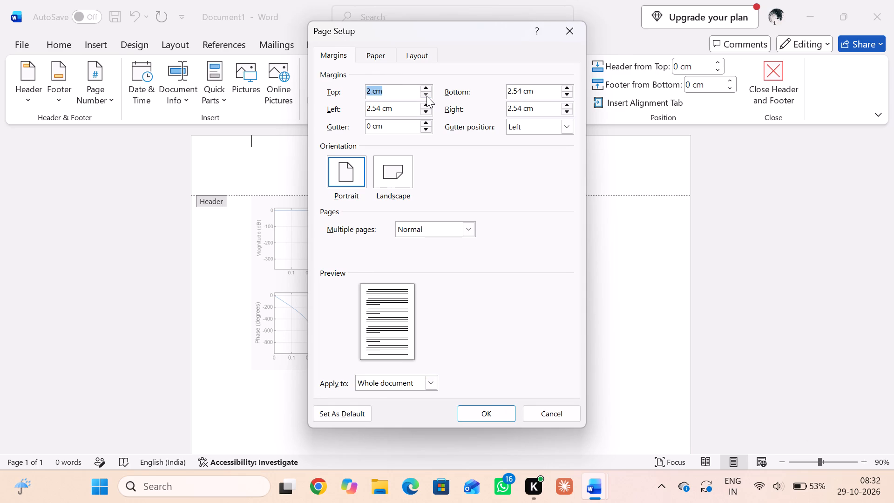
{"action": "triple_click", "coordinate": [427, 96]}
{"action": "triple_click", "coordinate": [427, 96]}
{"action": "triple_click", "coordinate": [427, 96]}
{"action": "triple_click", "coordinate": [427, 96]}
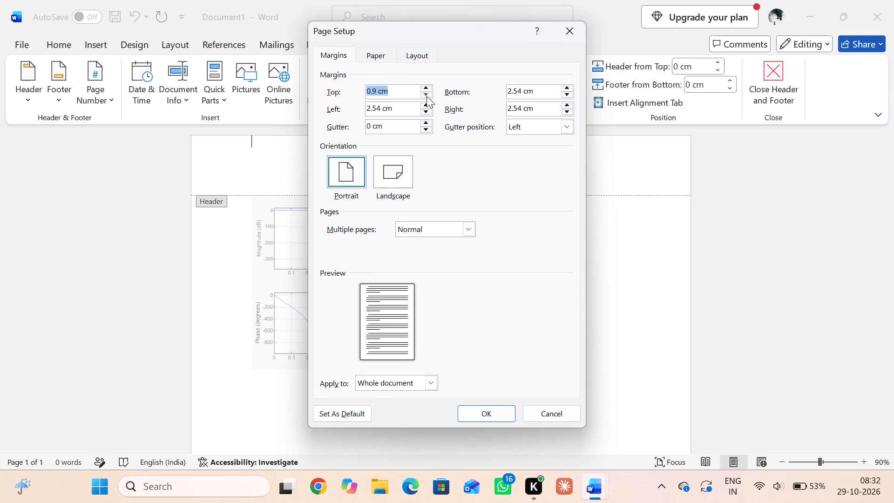
Reduce the page's bottom margin to 0.8 cm.
{"action": "triple_click", "coordinate": [567, 95]}
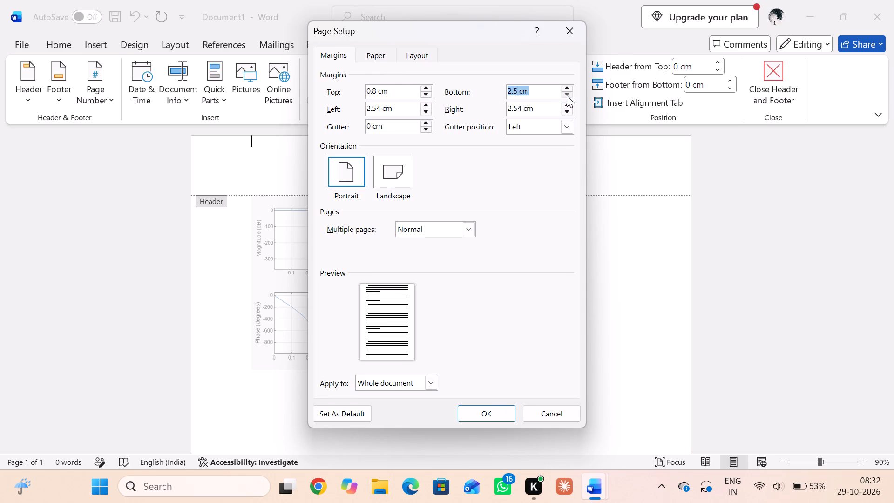
{"action": "triple_click", "coordinate": [567, 95]}
{"action": "triple_click", "coordinate": [567, 95]}
{"action": "triple_click", "coordinate": [567, 95]}
{"action": "triple_click", "coordinate": [567, 95]}
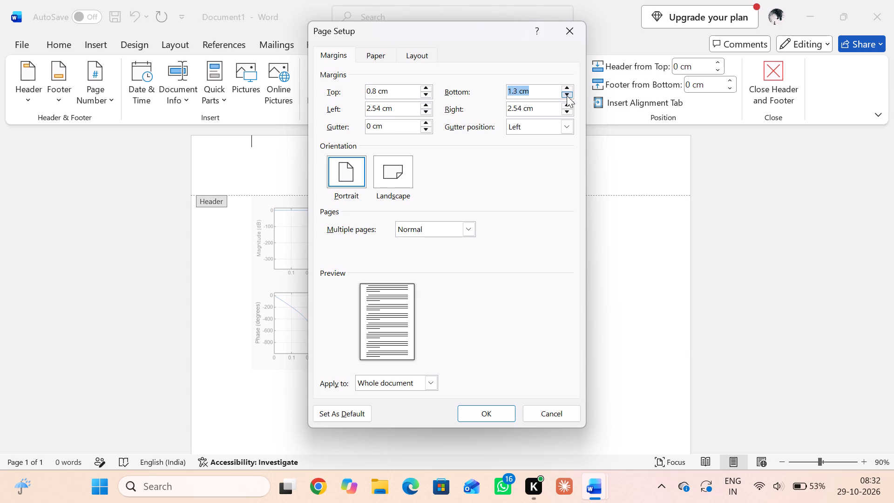
{"action": "triple_click", "coordinate": [567, 95]}
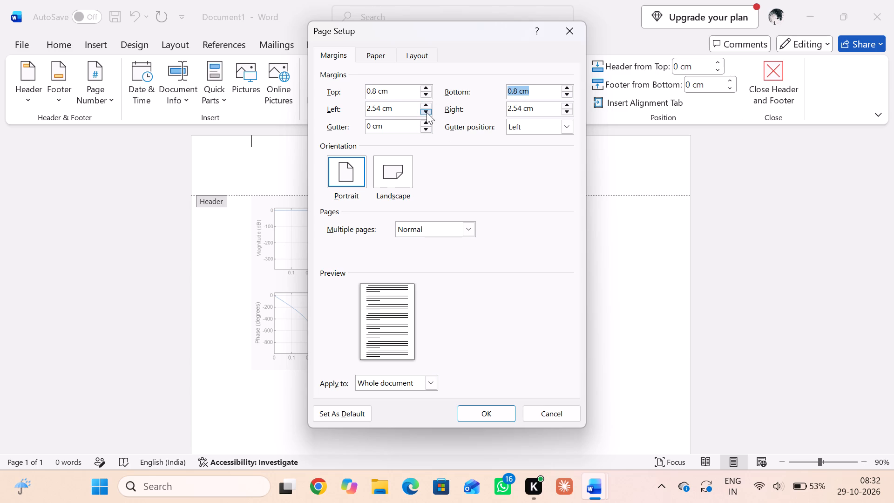
Reduce the page's left margin to 0.8 cm.
{"action": "triple_click", "coordinate": [427, 112]}
{"action": "triple_click", "coordinate": [427, 112]}
{"action": "triple_click", "coordinate": [427, 112]}
{"action": "triple_click", "coordinate": [427, 112]}
{"action": "triple_click", "coordinate": [427, 112]}
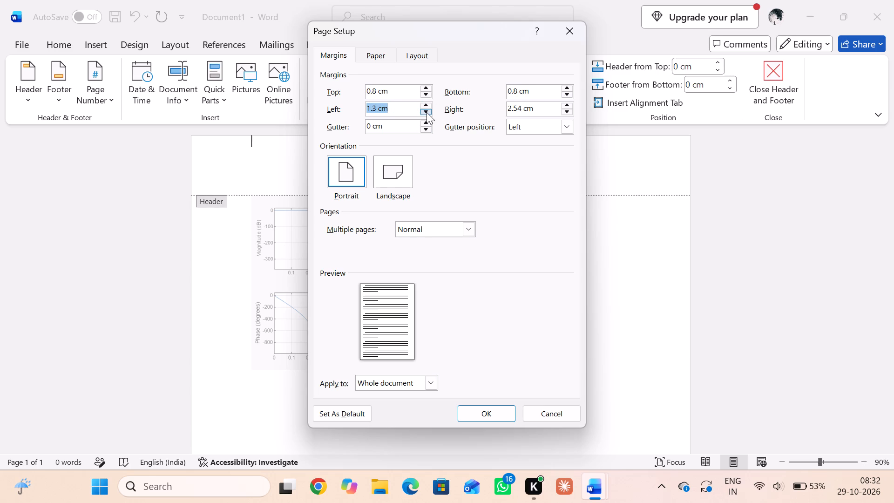
{"action": "double_click", "coordinate": [427, 112]}
{"action": "left_click", "coordinate": [427, 112]}
Reduce the page's right margin to 0.8 cm and apply the margin settings to the whole document.
{"action": "triple_click", "coordinate": [567, 113]}
{"action": "triple_click", "coordinate": [567, 113]}
{"action": "triple_click", "coordinate": [567, 113]}
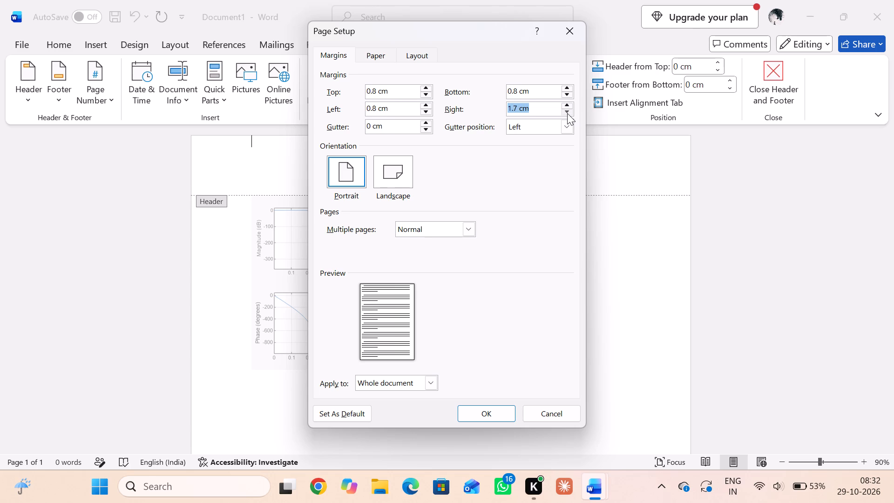
{"action": "triple_click", "coordinate": [567, 113]}
{"action": "triple_click", "coordinate": [567, 113]}
{"action": "double_click", "coordinate": [567, 113]}
{"action": "left_click", "coordinate": [567, 113]}
{"action": "scroll", "coordinate": [543, 225], "scroll_direction": "down", "scroll_amount": 3}
{"action": "left_click", "coordinate": [485, 416]}
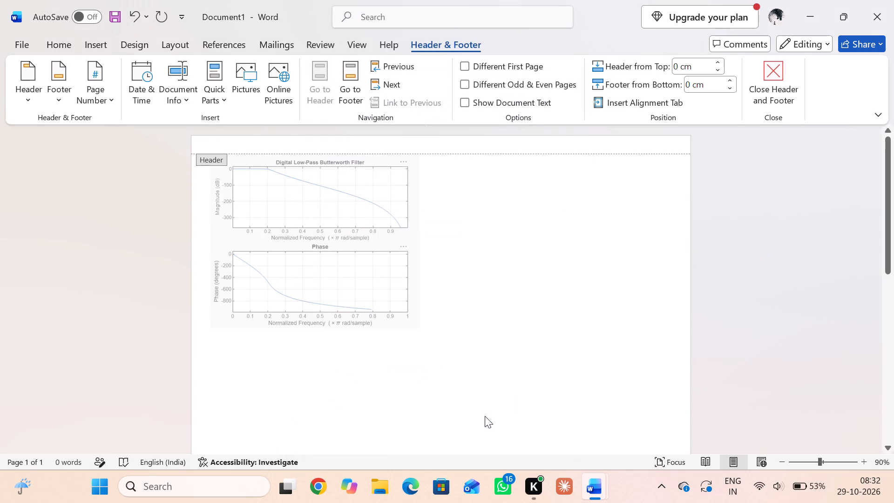
Leave header editing and shrink the Butterworth filter picture proportionally to roughly three-quarters of its size, then deselect it.
{"action": "left_click", "coordinate": [730, 222]}
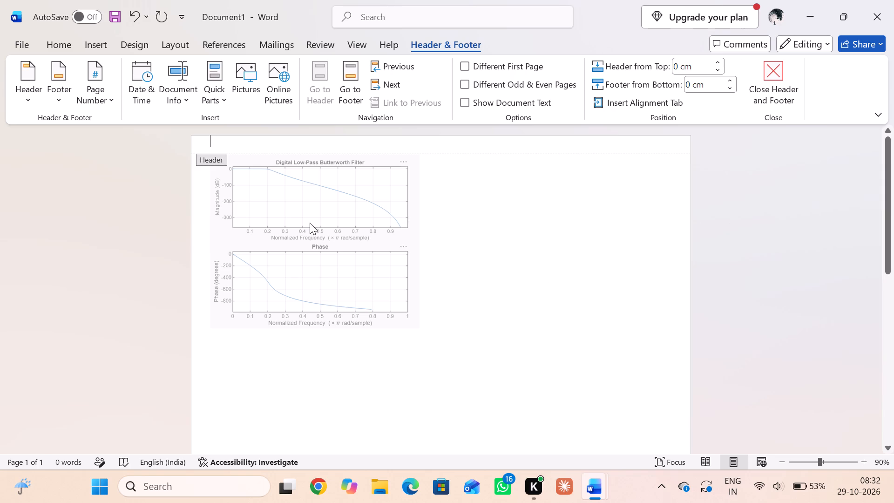
{"action": "left_click", "coordinate": [311, 223]}
{"action": "double_click", "coordinate": [311, 223]}
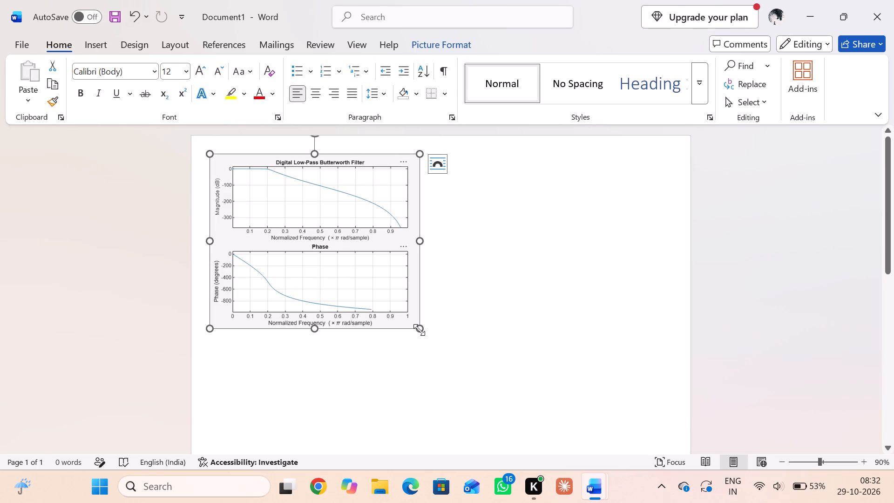
{"action": "left_click_drag", "start_coordinate": [419, 330], "coordinate": [359, 279]}
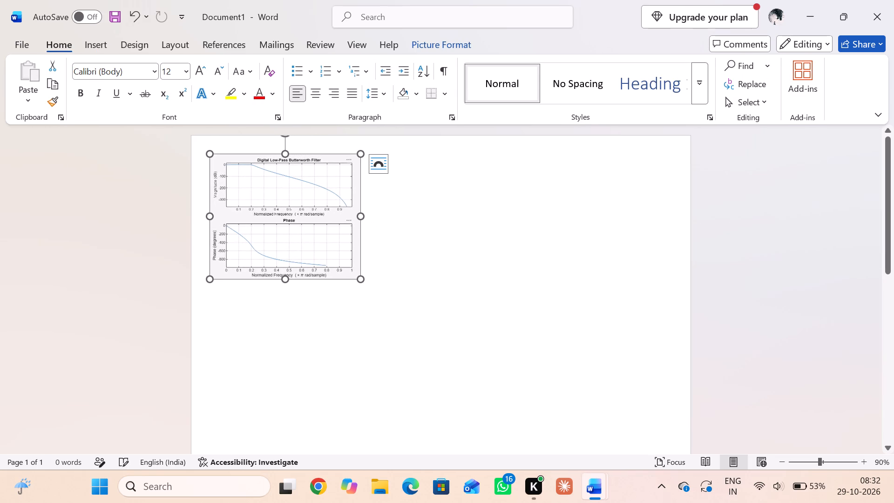
{"action": "double_click", "coordinate": [415, 207]}
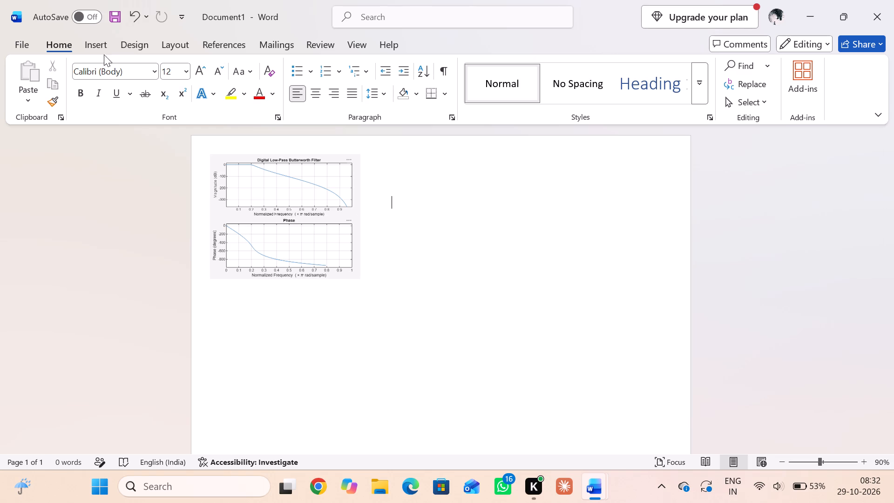
{"action": "left_click", "coordinate": [376, 190]}
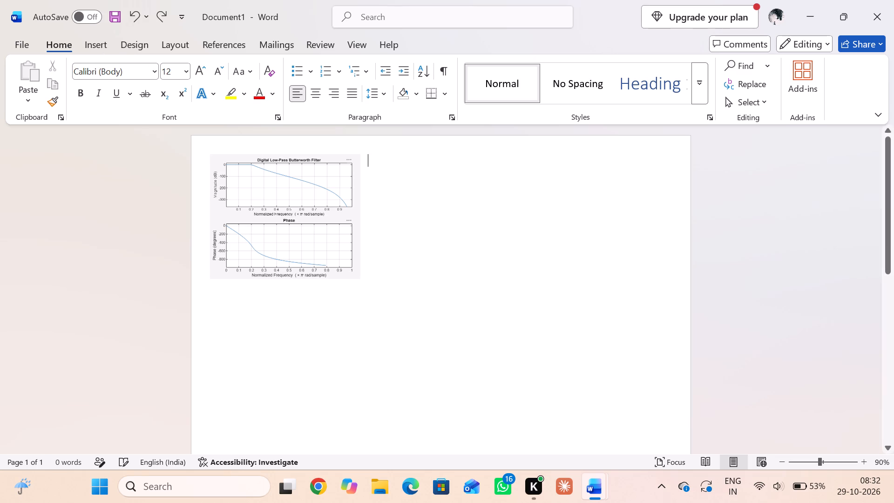
{"action": "left_click", "coordinate": [88, 51]}
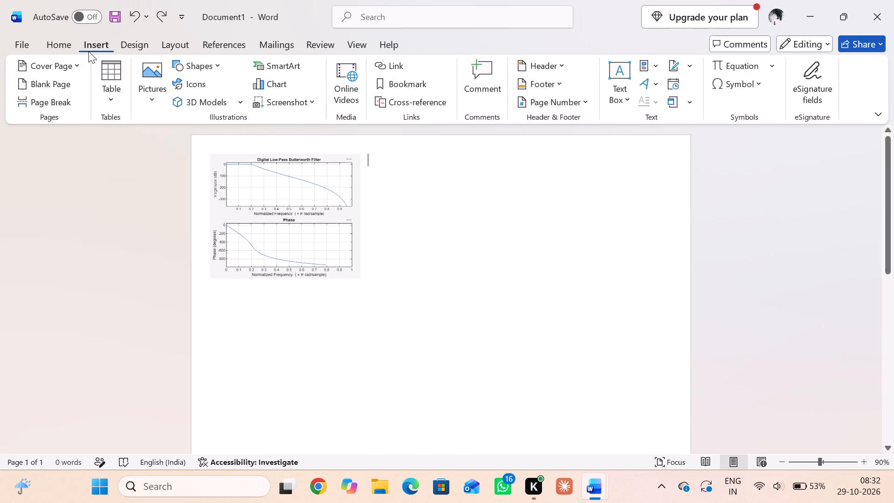
{"action": "left_click", "coordinate": [160, 91]}
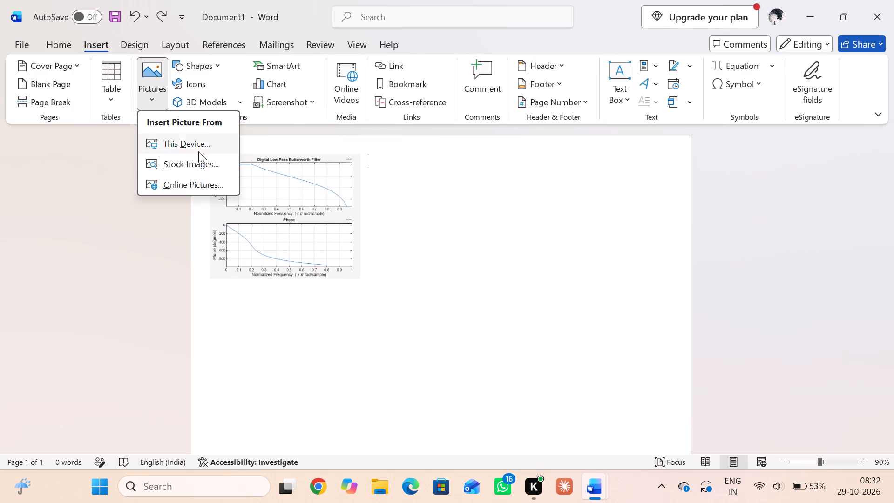
{"action": "left_click", "coordinate": [195, 143]}
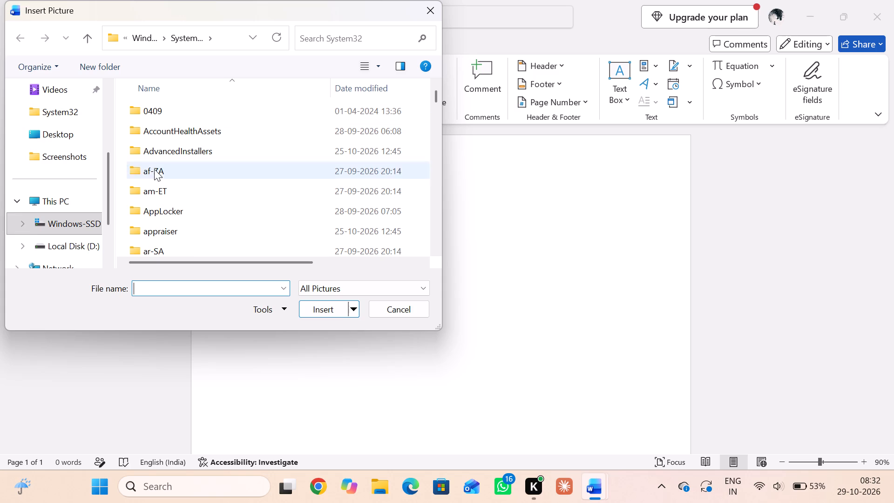
{"action": "scroll", "coordinate": [54, 145], "scroll_direction": "up", "scroll_amount": 6}
{"action": "left_click", "coordinate": [50, 106]}
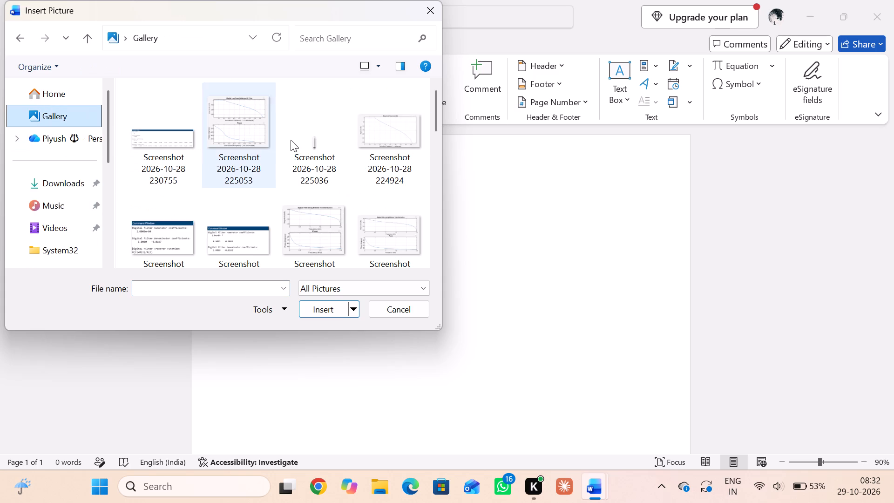
{"action": "double_click", "coordinate": [383, 141]}
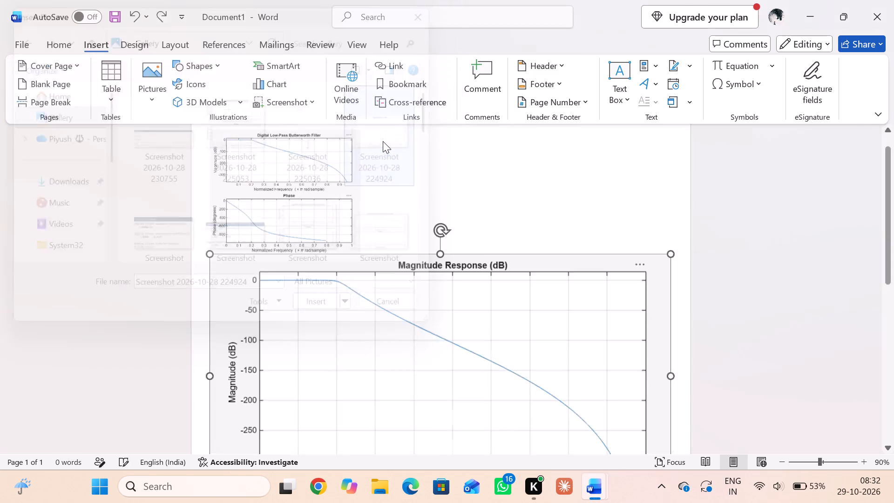
{"action": "scroll", "coordinate": [429, 288], "scroll_direction": "up", "scroll_amount": 1}
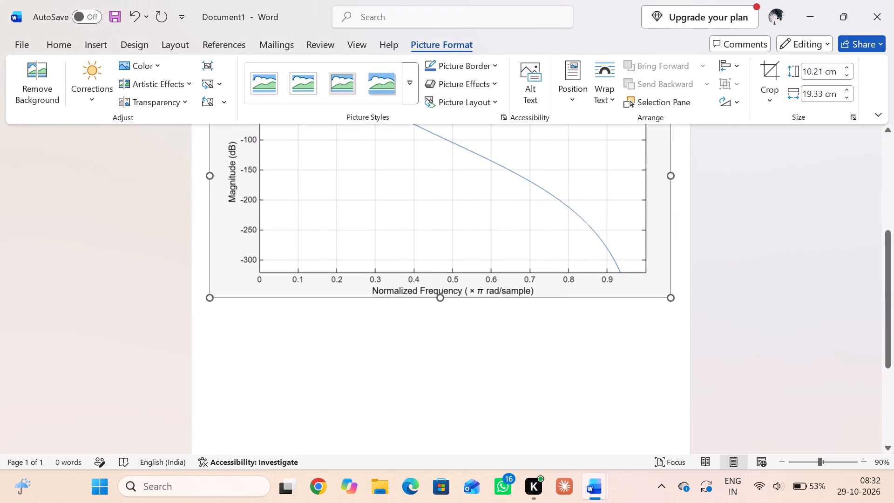
{"action": "scroll", "coordinate": [429, 288], "scroll_direction": "up", "scroll_amount": 1}
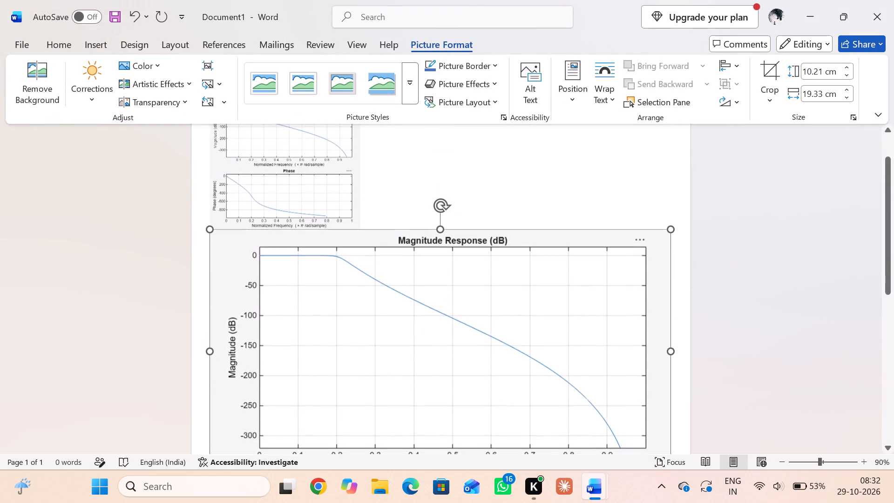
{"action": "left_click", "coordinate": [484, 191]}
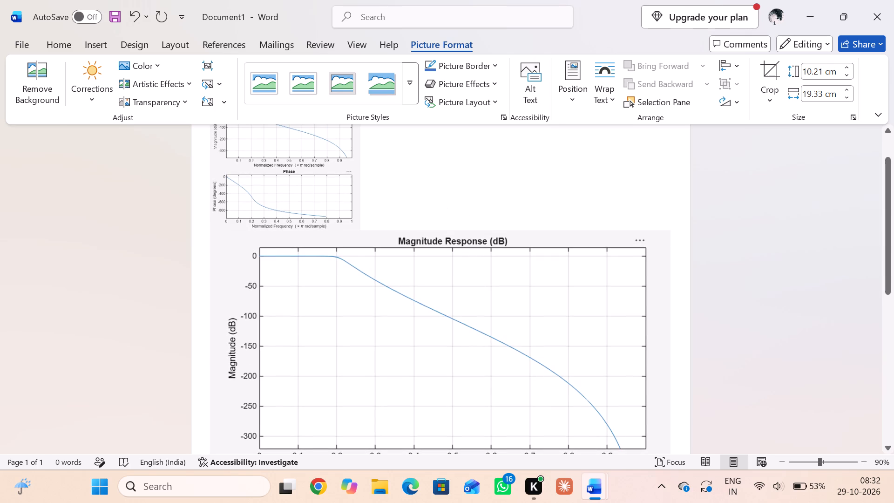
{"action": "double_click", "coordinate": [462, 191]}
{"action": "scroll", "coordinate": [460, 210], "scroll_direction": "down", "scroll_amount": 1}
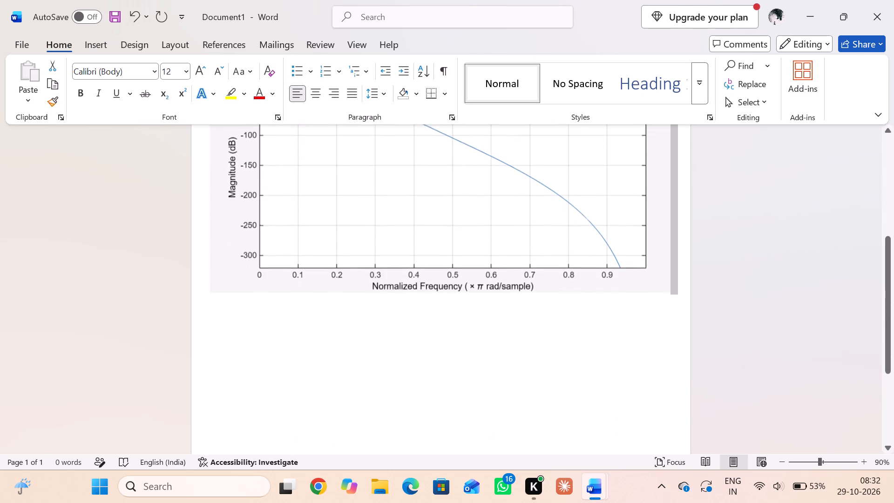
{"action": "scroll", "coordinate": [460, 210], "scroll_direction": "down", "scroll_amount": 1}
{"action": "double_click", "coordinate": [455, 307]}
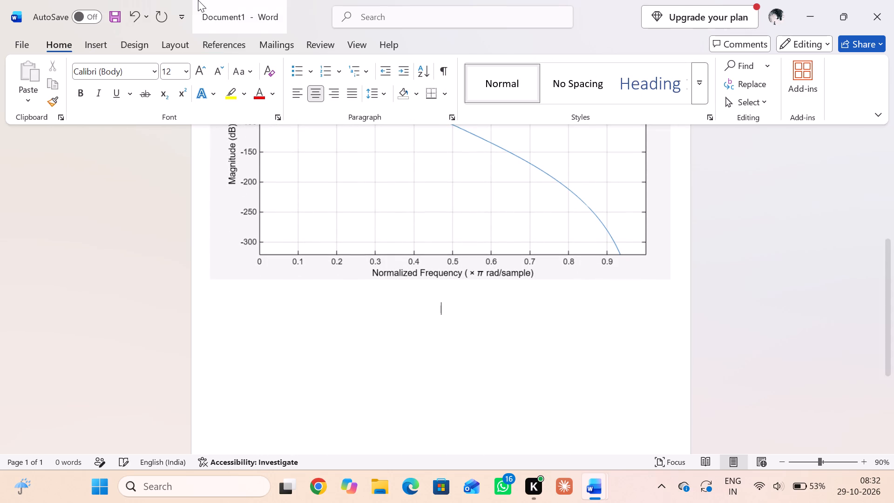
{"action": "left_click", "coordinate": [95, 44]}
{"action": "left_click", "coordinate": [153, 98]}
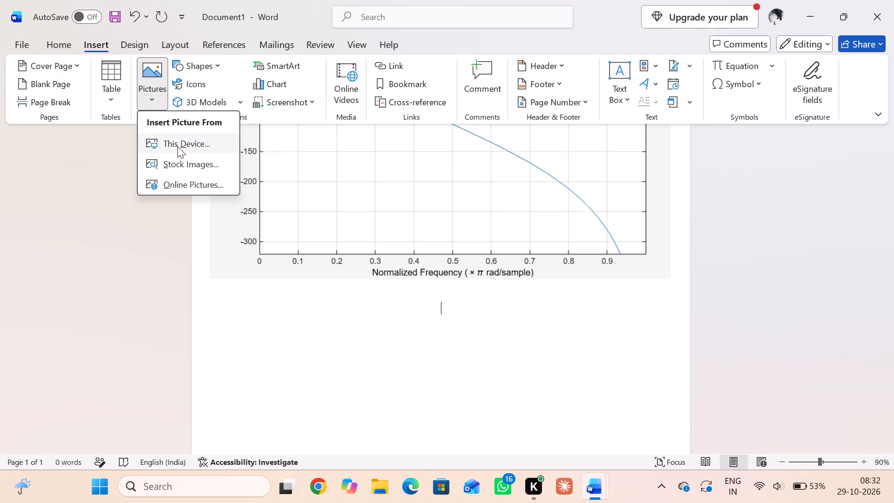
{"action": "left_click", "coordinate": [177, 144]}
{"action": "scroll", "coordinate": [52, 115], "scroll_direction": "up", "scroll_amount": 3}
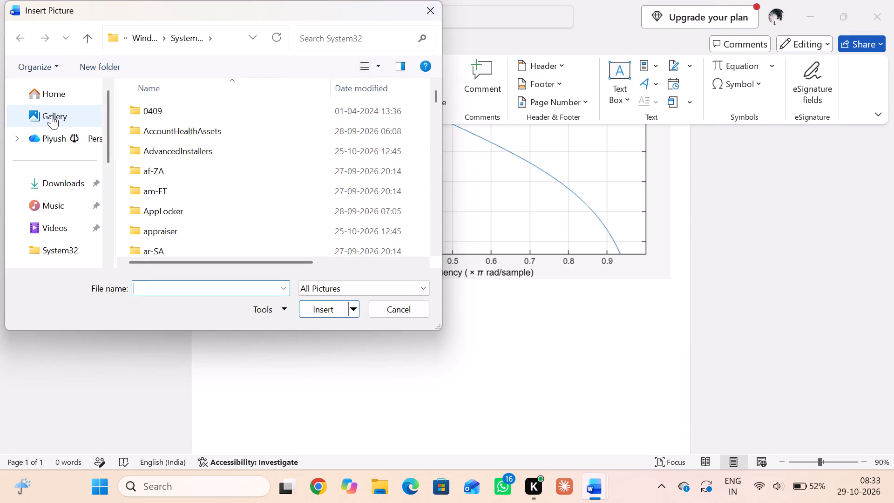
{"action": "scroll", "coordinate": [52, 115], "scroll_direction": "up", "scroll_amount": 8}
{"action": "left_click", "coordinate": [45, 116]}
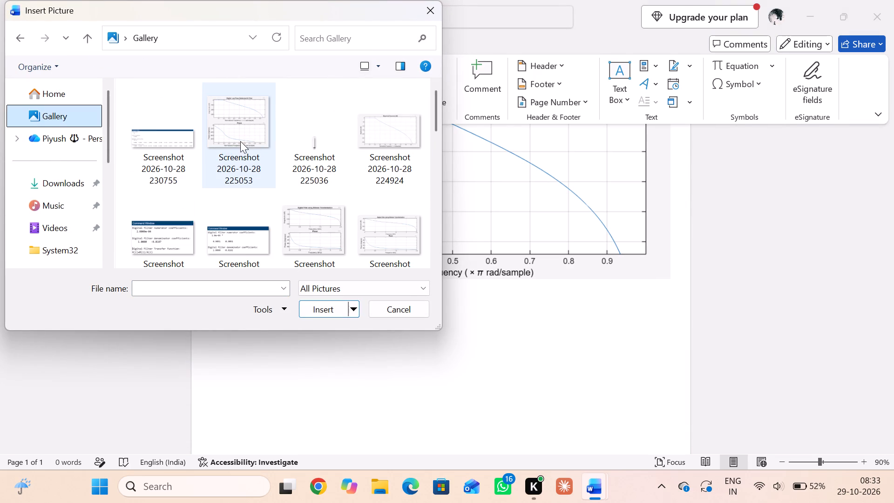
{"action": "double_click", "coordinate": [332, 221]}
{"action": "scroll", "coordinate": [441, 332], "scroll_direction": "up", "scroll_amount": 1}
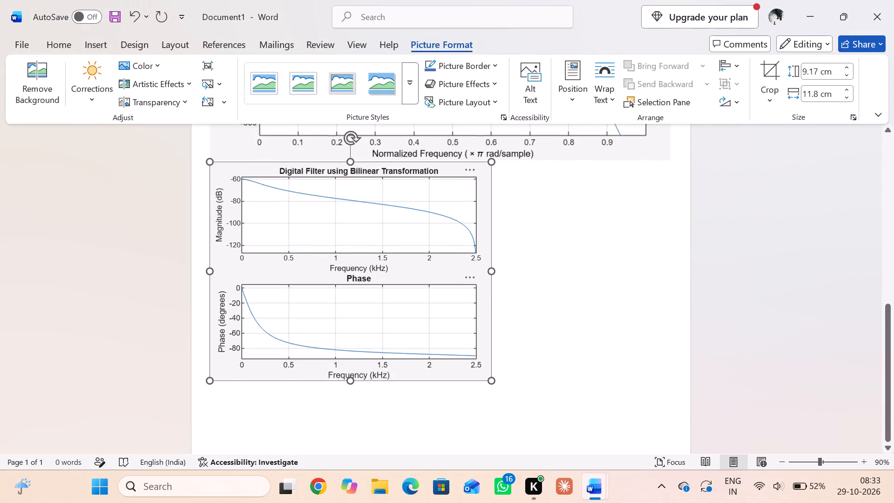
{"action": "scroll", "coordinate": [441, 332], "scroll_direction": "up", "scroll_amount": 2}
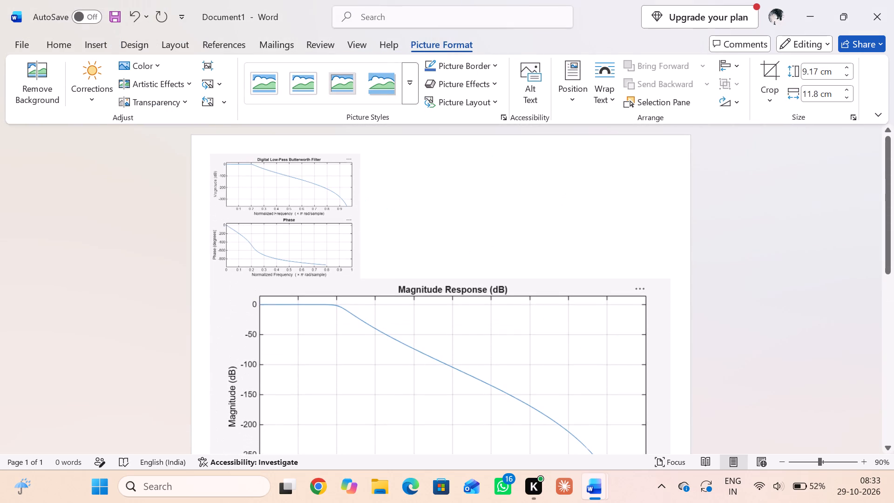
{"action": "scroll", "coordinate": [441, 332], "scroll_direction": "right", "scroll_amount": 1}
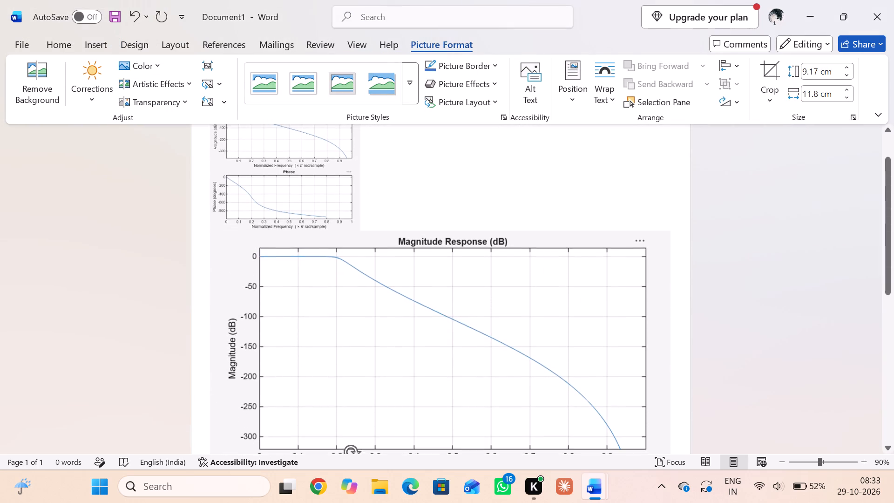
{"action": "scroll", "coordinate": [441, 332], "scroll_direction": "right", "scroll_amount": 1}
{"action": "left_click", "coordinate": [103, 48]}
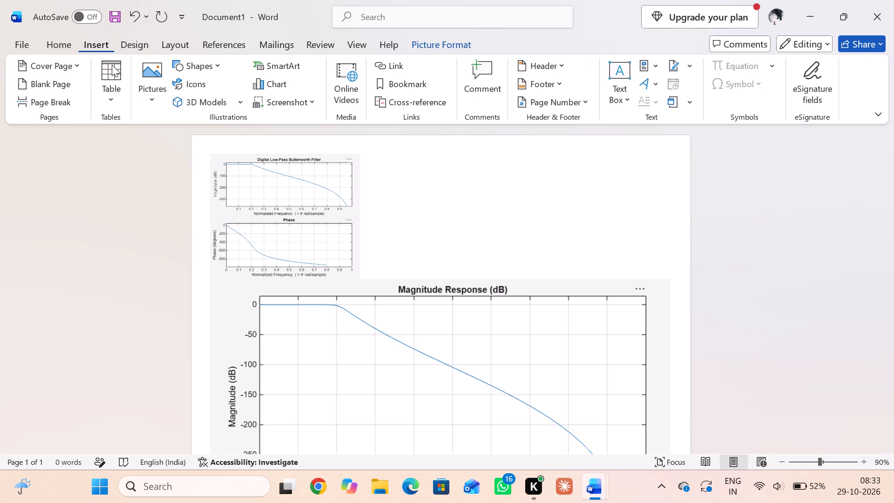
{"action": "left_click", "coordinate": [156, 96]}
{"action": "left_click", "coordinate": [176, 137]}
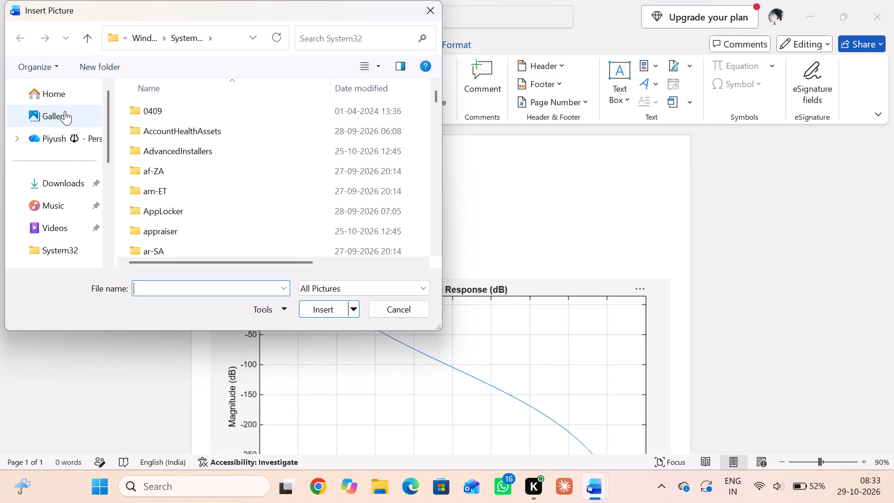
{"action": "left_click", "coordinate": [65, 111]}
{"action": "scroll", "coordinate": [310, 215], "scroll_direction": "up", "scroll_amount": 1}
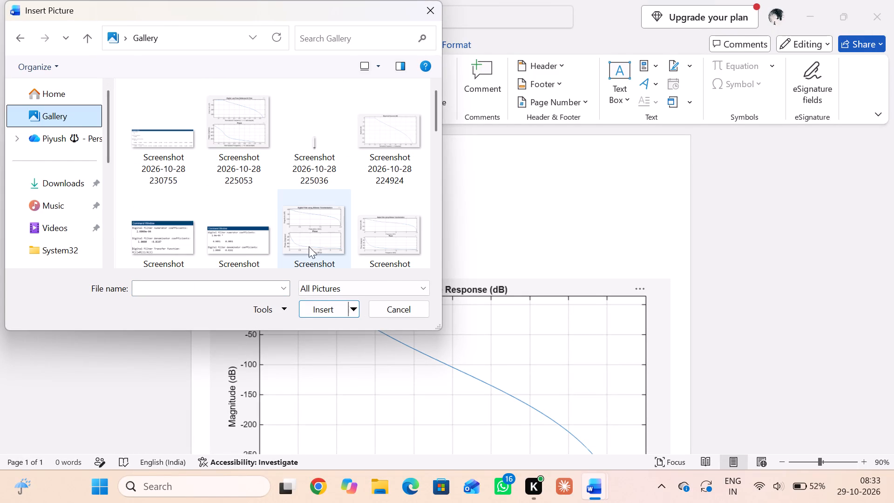
{"action": "scroll", "coordinate": [309, 246], "scroll_direction": "up", "scroll_amount": 1}
{"action": "scroll", "coordinate": [333, 243], "scroll_direction": "down", "scroll_amount": 1}
{"action": "scroll", "coordinate": [333, 243], "scroll_direction": "up", "scroll_amount": 1}
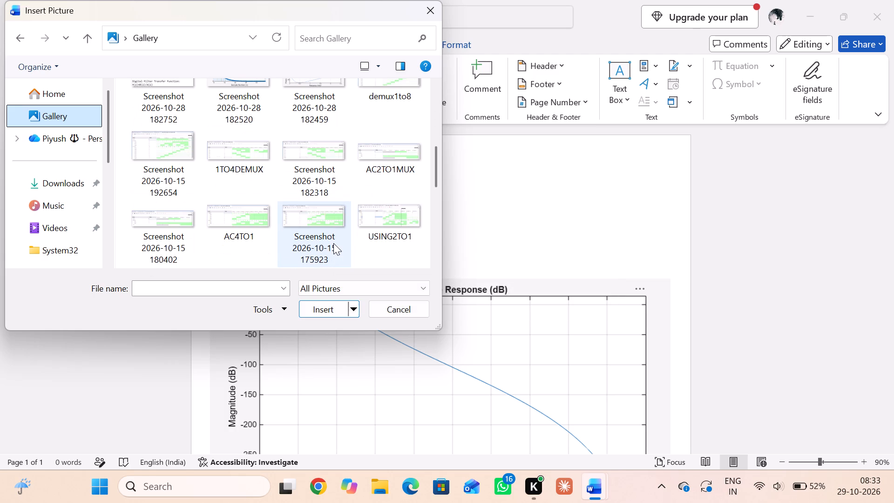
{"action": "scroll", "coordinate": [333, 243], "scroll_direction": "up", "scroll_amount": 2}
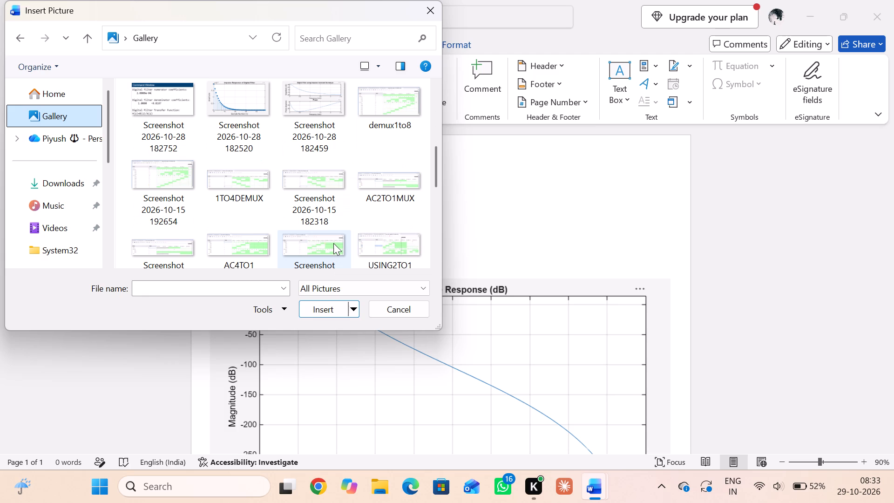
{"action": "left_click", "coordinate": [249, 111]}
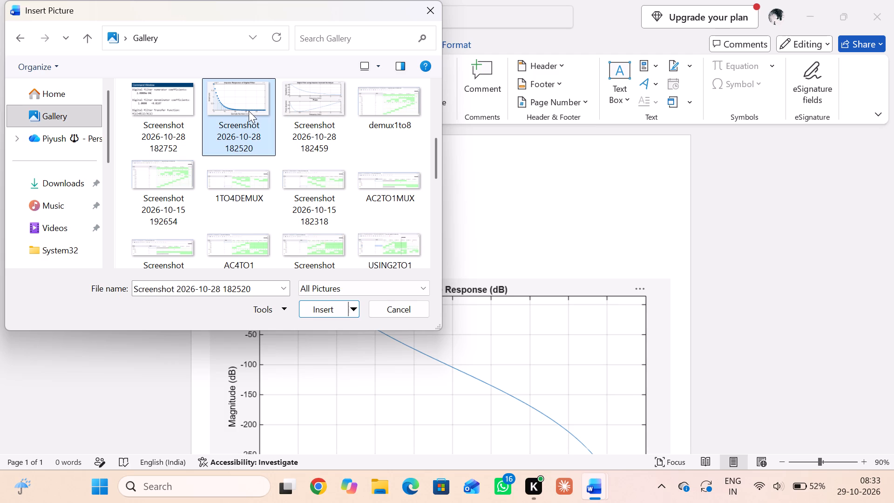
{"action": "key", "text": "shift+Right"}
{"action": "left_click", "coordinate": [249, 111]}
{"action": "key", "text": "Return"}
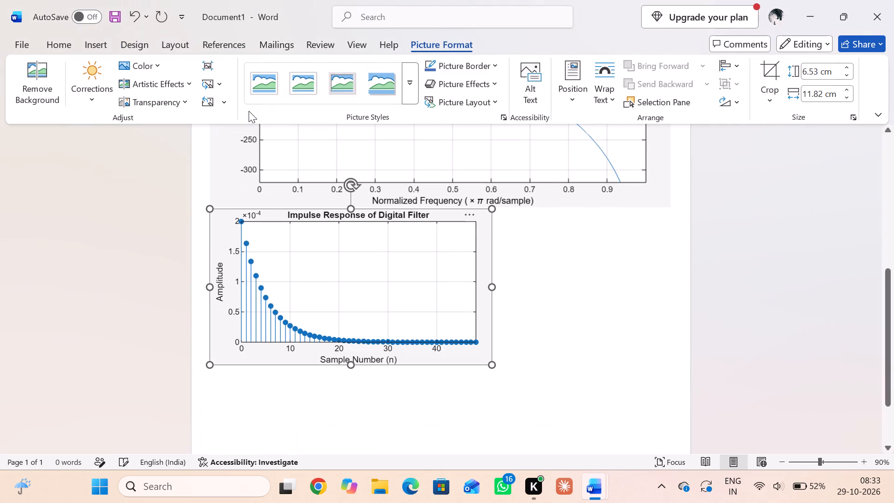
{"action": "left_click", "coordinate": [593, 297]}
{"action": "scroll", "coordinate": [593, 297], "scroll_direction": "up", "scroll_amount": 3}
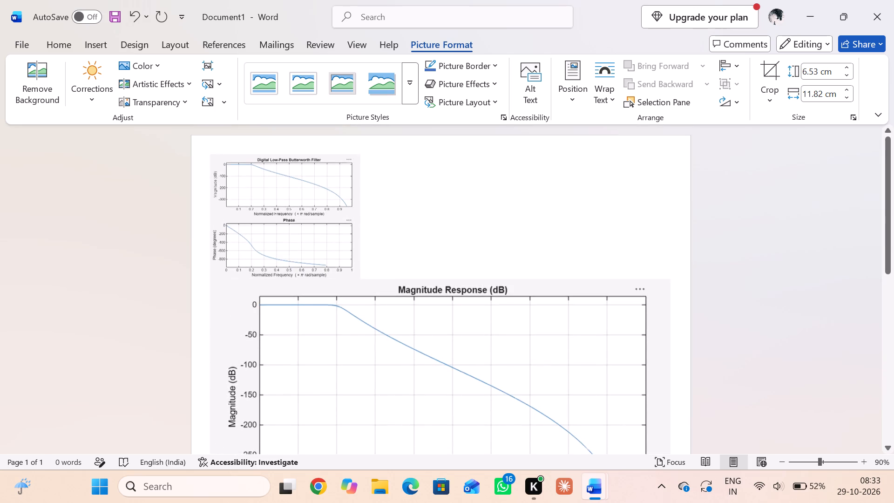
{"action": "scroll", "coordinate": [593, 297], "scroll_direction": "right", "scroll_amount": 1}
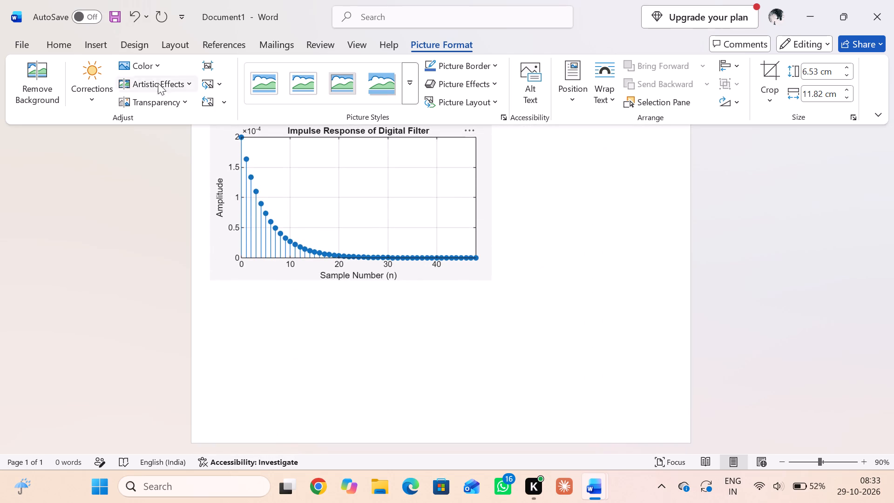
{"action": "left_click", "coordinate": [107, 44]}
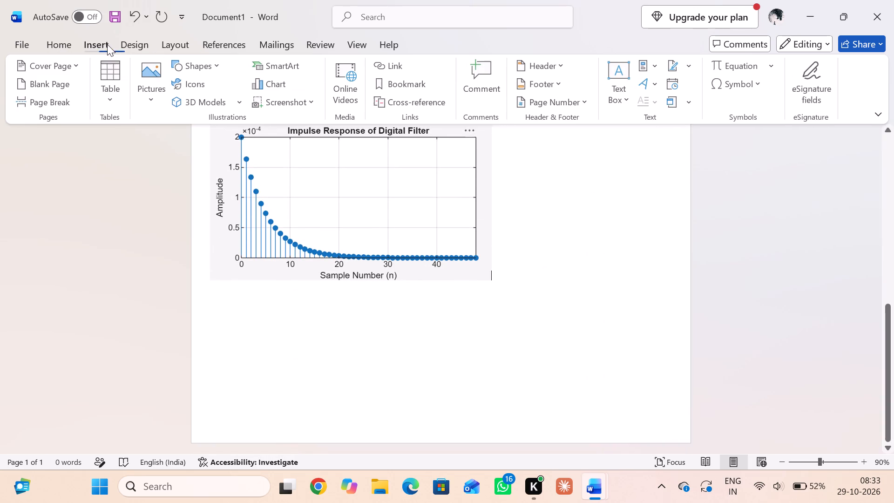
{"action": "left_click", "coordinate": [160, 95]}
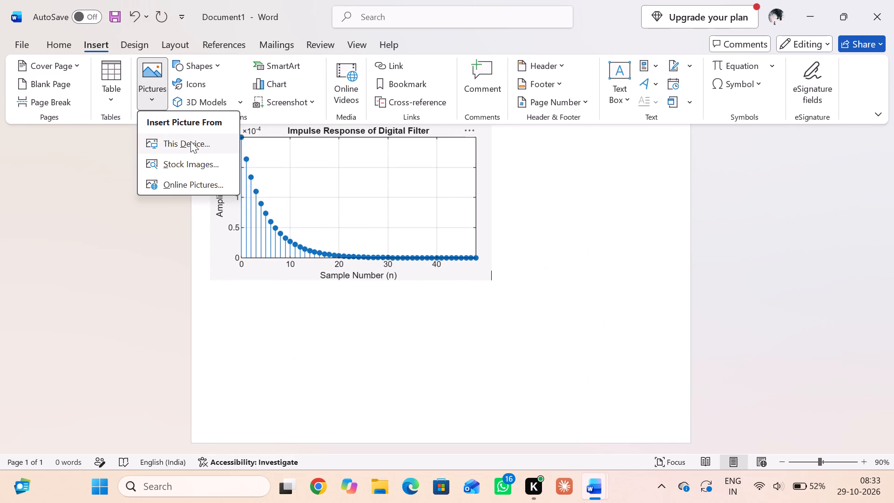
{"action": "left_click", "coordinate": [190, 141]}
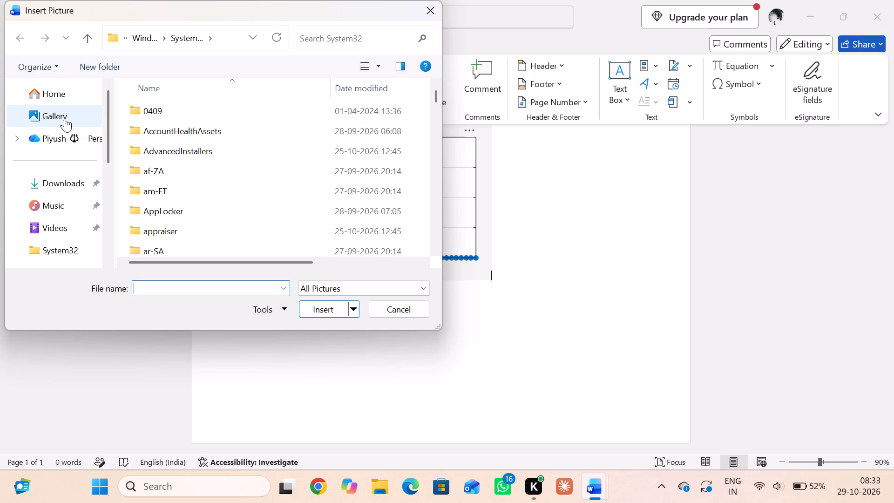
{"action": "left_click", "coordinate": [65, 118]}
{"action": "scroll", "coordinate": [247, 155], "scroll_direction": "up", "scroll_amount": 1}
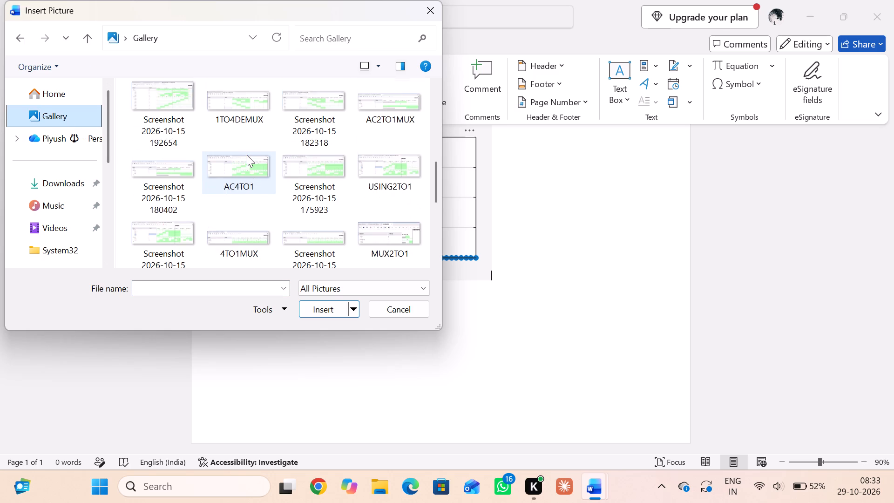
{"action": "scroll", "coordinate": [247, 155], "scroll_direction": "up", "scroll_amount": 1}
{"action": "double_click", "coordinate": [294, 185]}
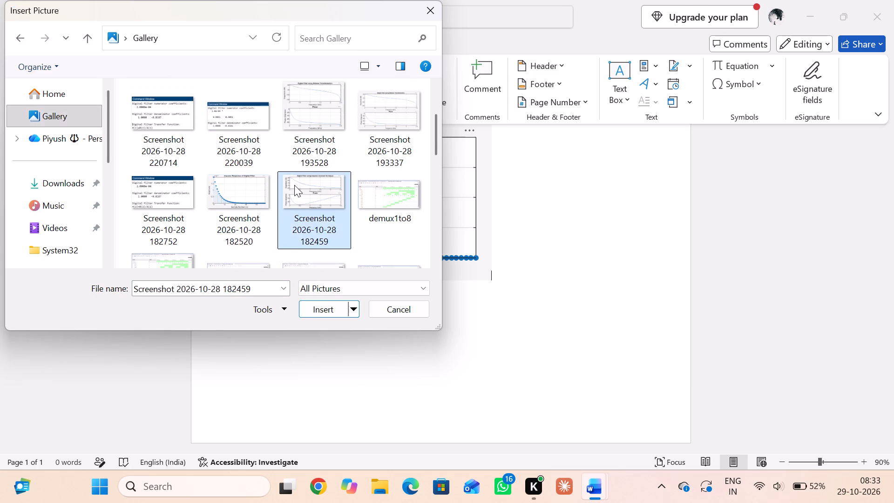
Shrink the Magnitude Response (dB) picture proportionally to roughly two-thirds of its size.
{"action": "scroll", "coordinate": [538, 360], "scroll_direction": "up", "scroll_amount": 12}
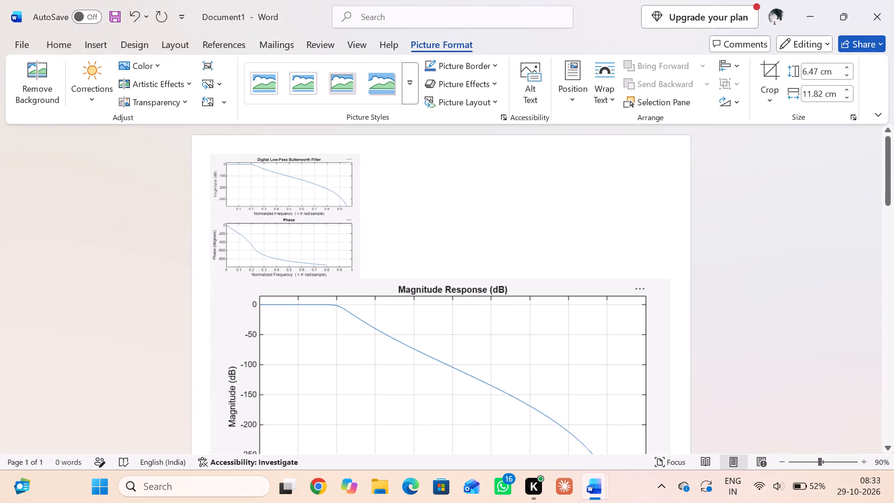
{"action": "left_click", "coordinate": [406, 207]}
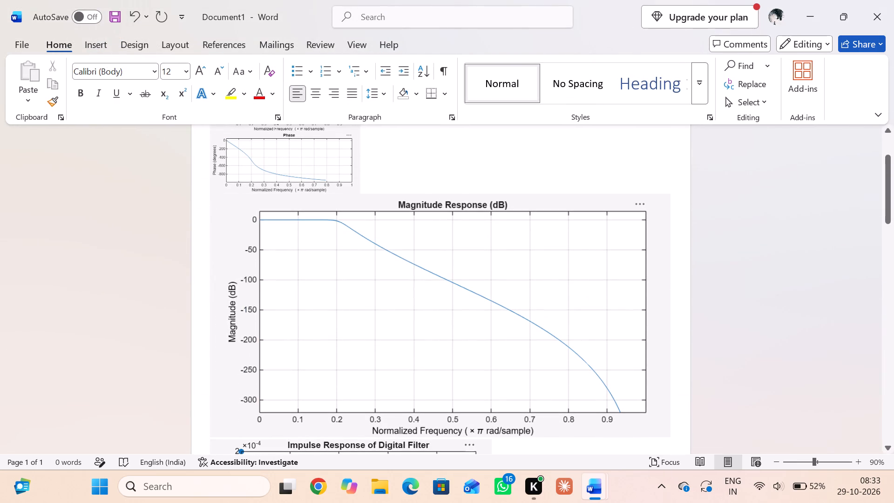
{"action": "left_click", "coordinate": [371, 274]}
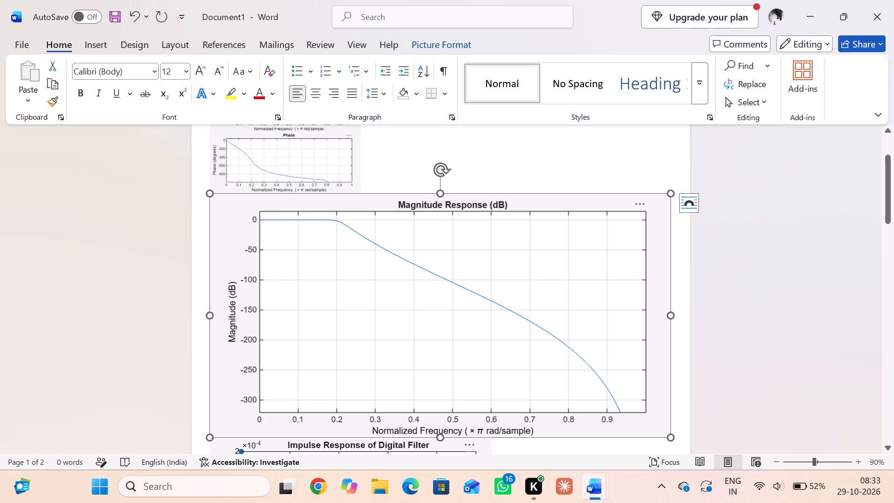
{"action": "left_click_drag", "start_coordinate": [671, 438], "coordinate": [495, 339]}
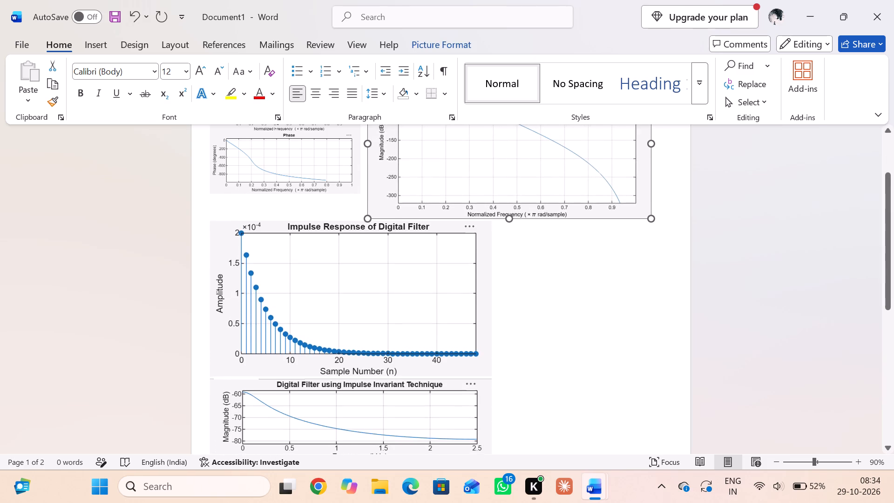
{"action": "left_click_drag", "start_coordinate": [495, 339], "coordinate": [506, 340]}
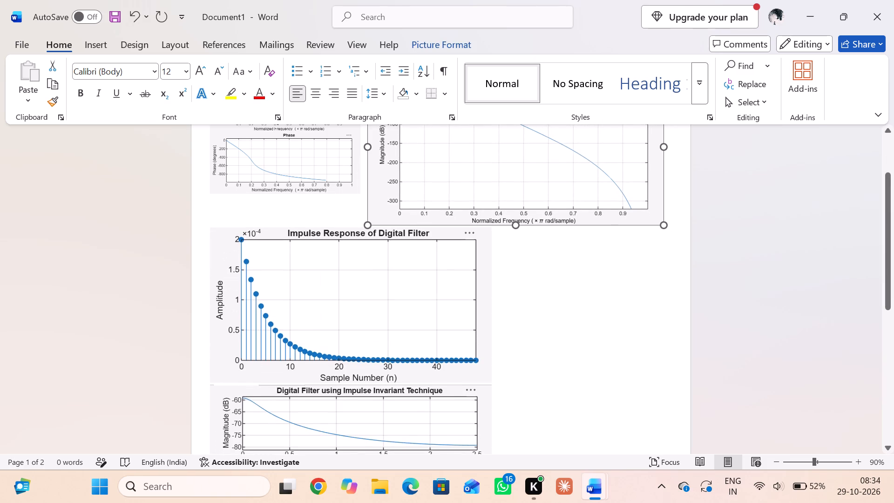
{"action": "left_click_drag", "start_coordinate": [506, 340], "coordinate": [506, 340]}
{"action": "scroll", "coordinate": [506, 340], "scroll_direction": "up", "scroll_amount": 1}
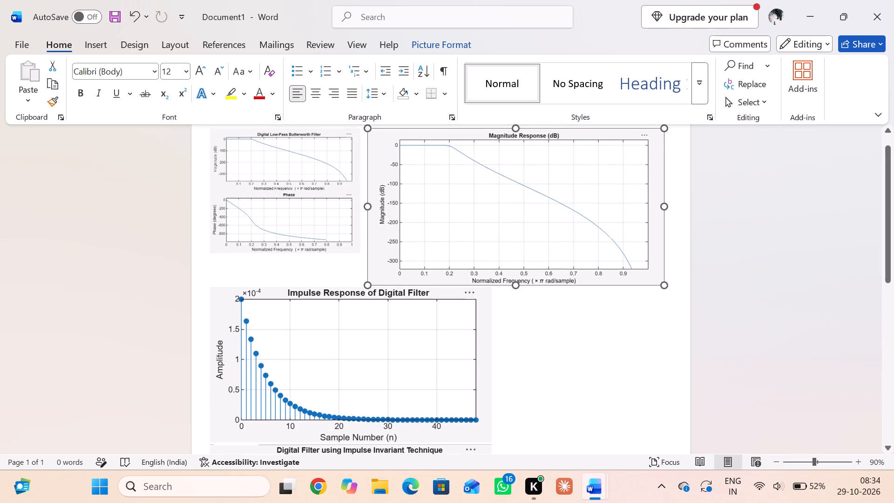
{"action": "scroll", "coordinate": [506, 340], "scroll_direction": "up", "scroll_amount": 1}
Enlarge the Digital Low-Pass Butterworth Filter picture proportionally to nearly the width of the Magnitude Response picture.
{"action": "left_click", "coordinate": [293, 241]}
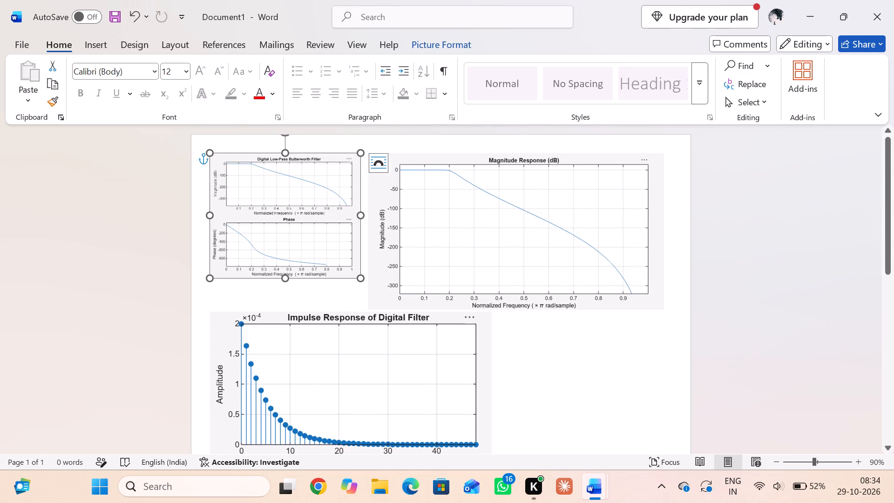
{"action": "left_click_drag", "start_coordinate": [361, 278], "coordinate": [420, 294]}
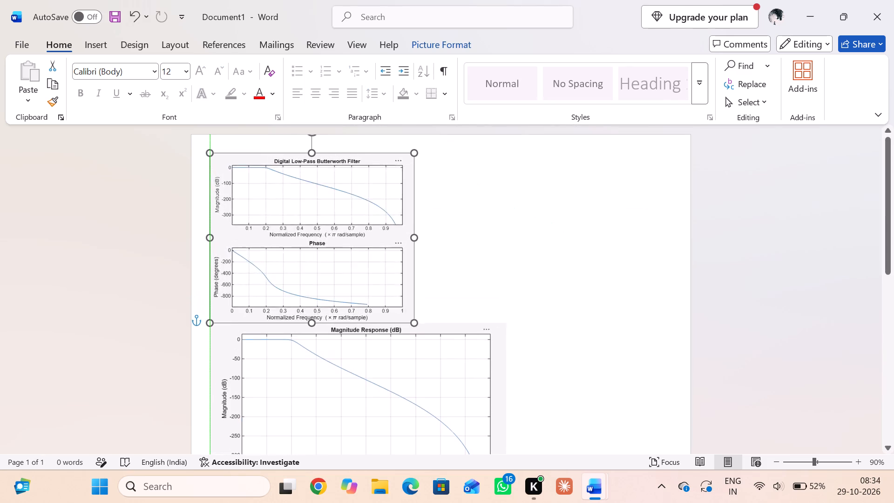
{"action": "left_click_drag", "start_coordinate": [420, 294], "coordinate": [484, 305]}
{"action": "scroll", "coordinate": [531, 306], "scroll_direction": "down", "scroll_amount": 2}
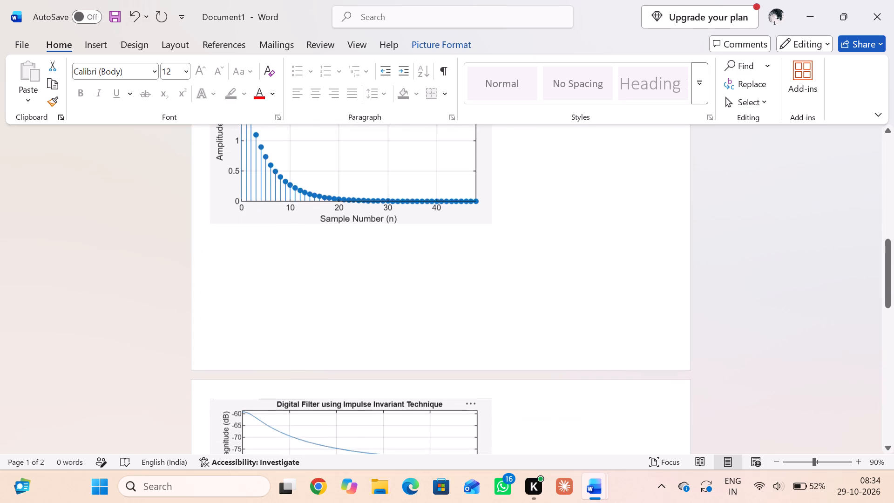
{"action": "scroll", "coordinate": [432, 264], "scroll_direction": "up", "scroll_amount": 4}
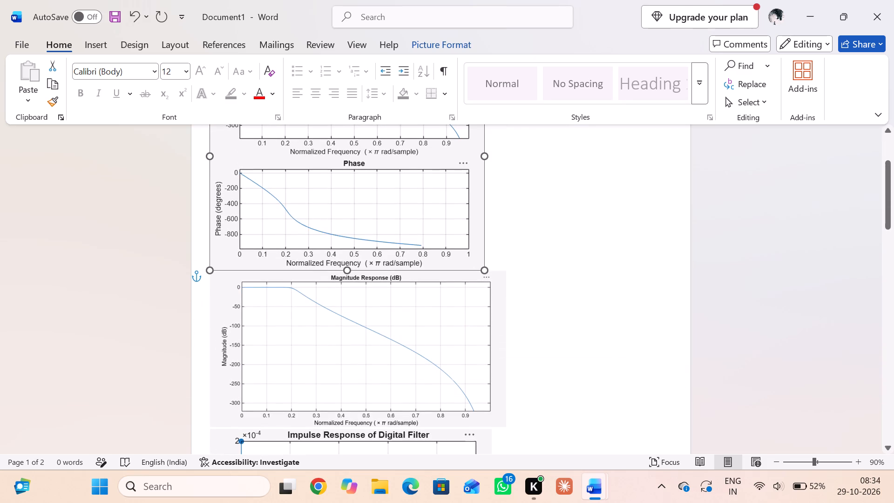
Enlarge the Magnitude Response (dB) picture slightly, keeping its proportions.
{"action": "left_click", "coordinate": [401, 319]}
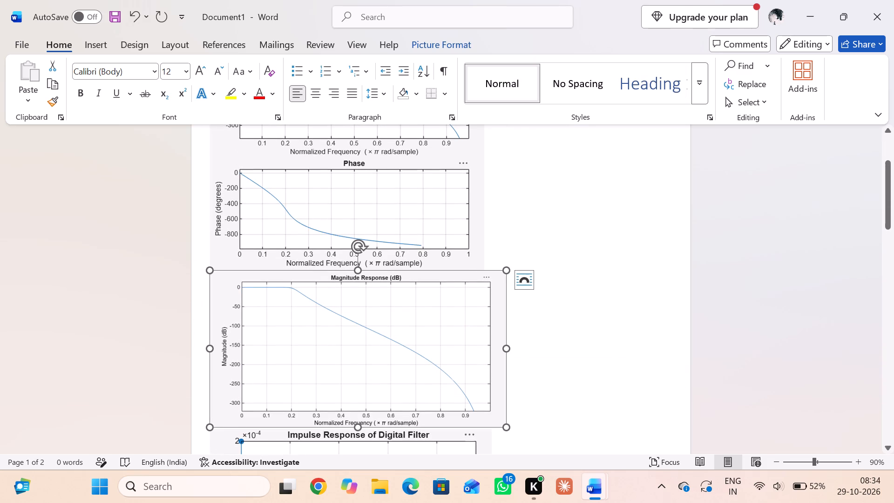
{"action": "left_click_drag", "start_coordinate": [507, 428], "coordinate": [507, 428]}
{"action": "left_click_drag", "start_coordinate": [507, 428], "coordinate": [497, 429]}
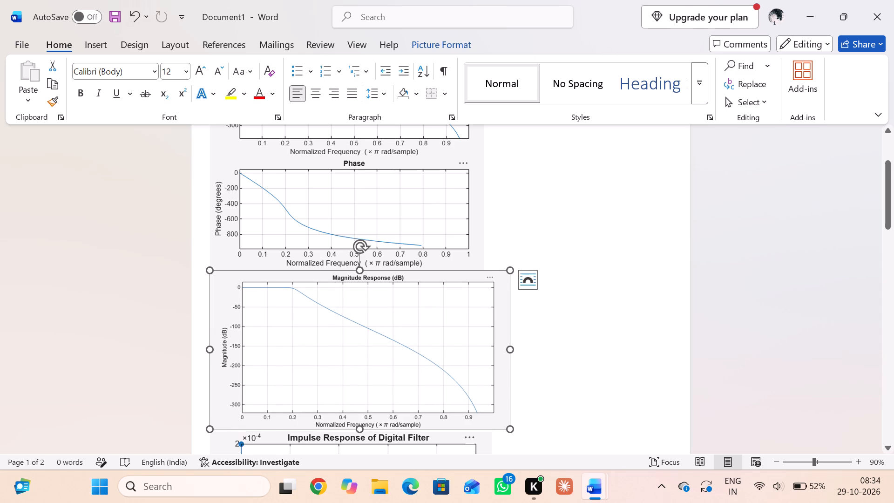
Examine how the plot pictures are sized and distributed across the two pages.
{"action": "scroll", "coordinate": [564, 362], "scroll_direction": "down", "scroll_amount": 5}
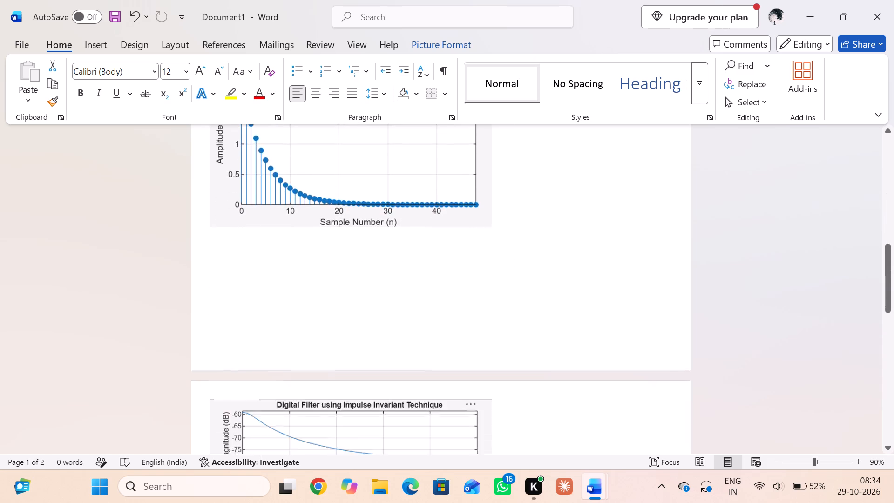
{"action": "scroll", "coordinate": [564, 362], "scroll_direction": "down", "scroll_amount": 1}
{"action": "scroll", "coordinate": [564, 362], "scroll_direction": "up", "scroll_amount": 4}
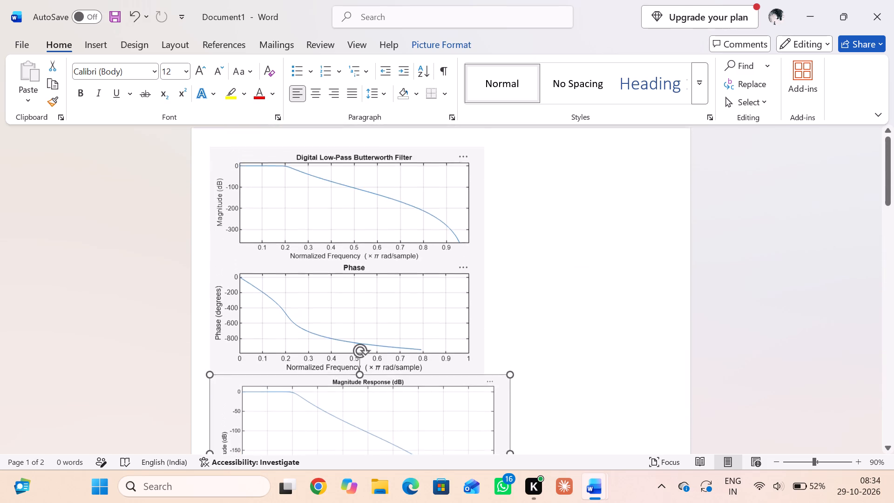
{"action": "scroll", "coordinate": [564, 362], "scroll_direction": "down", "scroll_amount": 5}
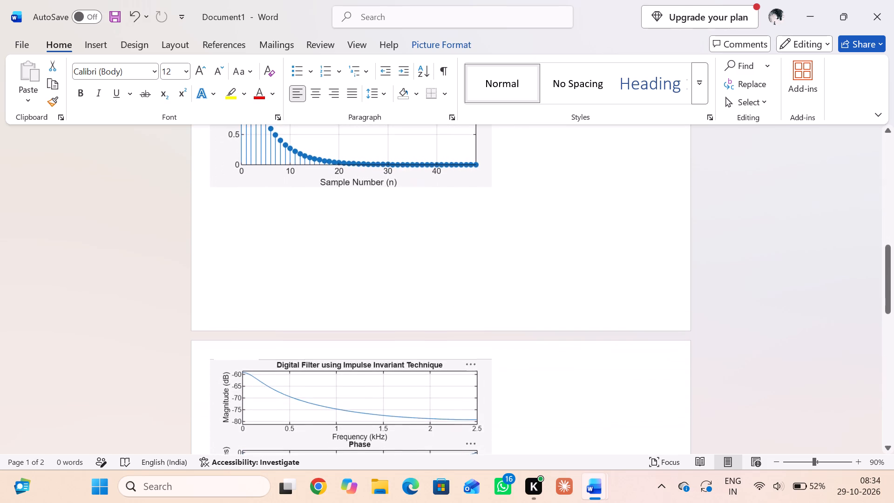
{"action": "scroll", "coordinate": [564, 362], "scroll_direction": "down", "scroll_amount": 1}
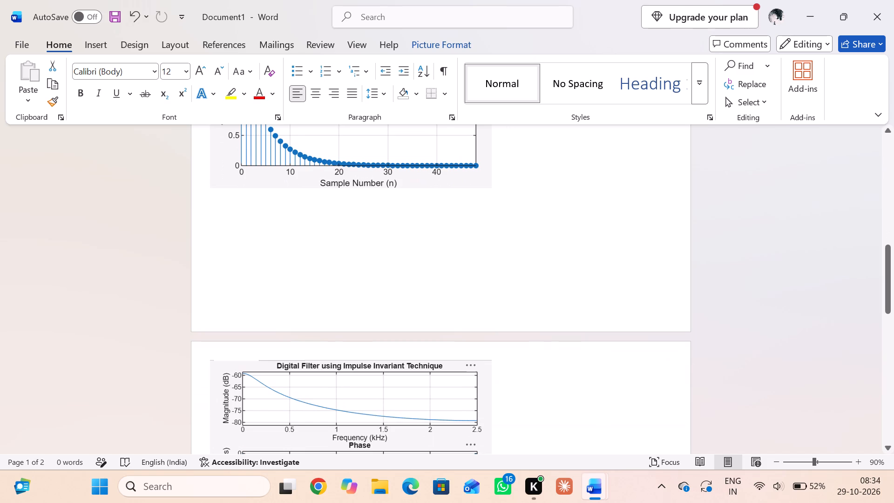
{"action": "scroll", "coordinate": [564, 362], "scroll_direction": "up", "scroll_amount": 3}
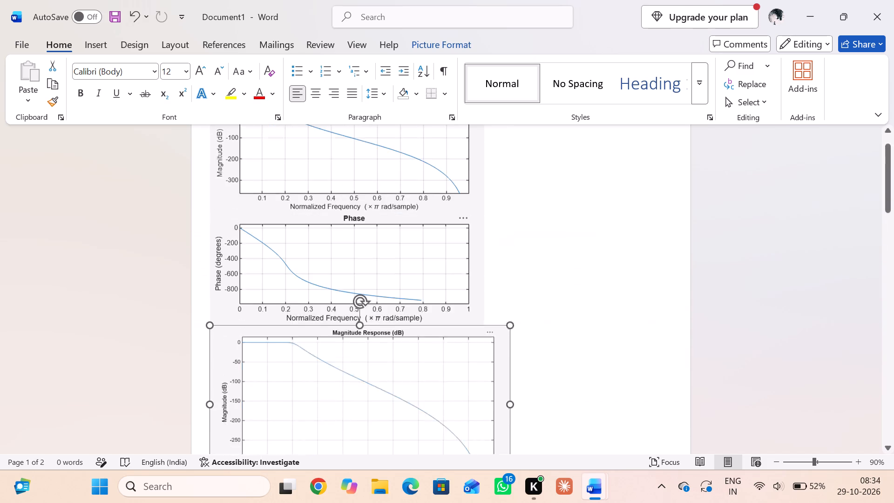
{"action": "scroll", "coordinate": [564, 362], "scroll_direction": "down", "scroll_amount": 1}
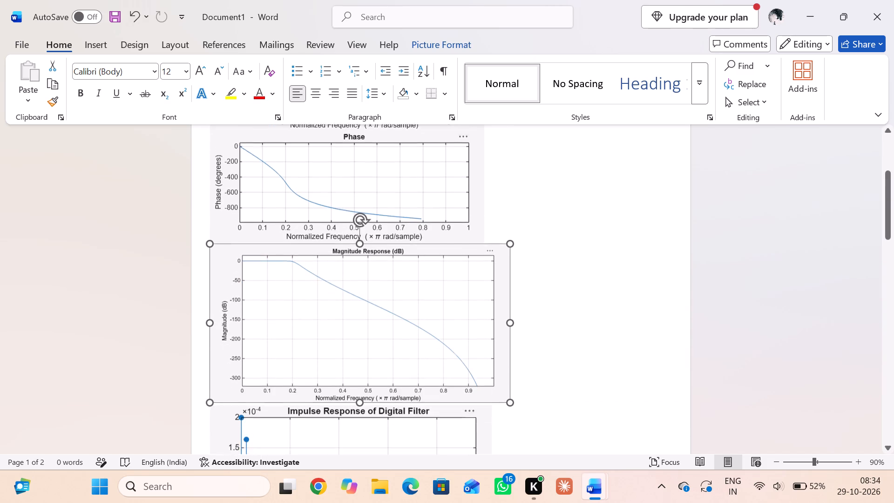
{"action": "scroll", "coordinate": [564, 362], "scroll_direction": "down", "scroll_amount": 5}
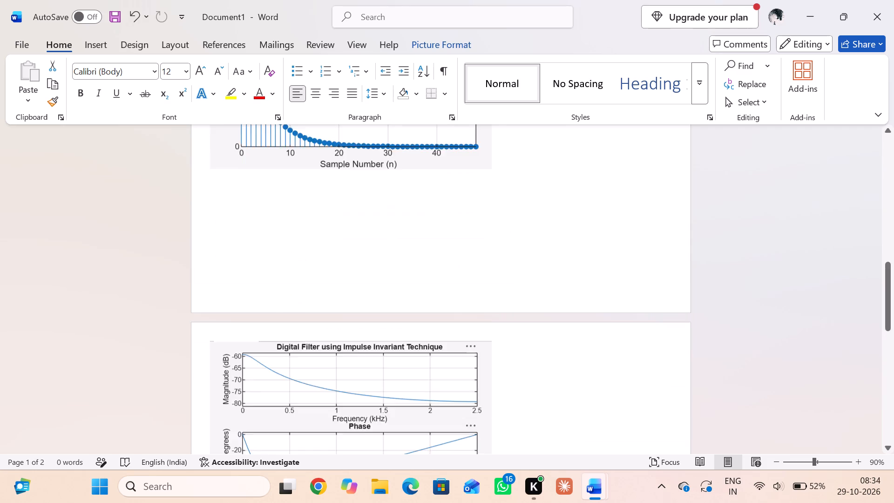
{"action": "scroll", "coordinate": [564, 362], "scroll_direction": "down", "scroll_amount": 1}
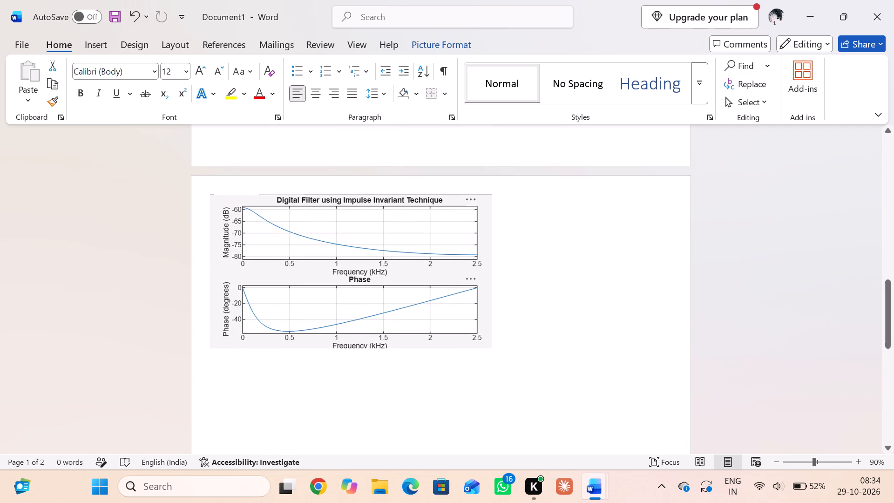
{"action": "scroll", "coordinate": [564, 362], "scroll_direction": "up", "scroll_amount": 2}
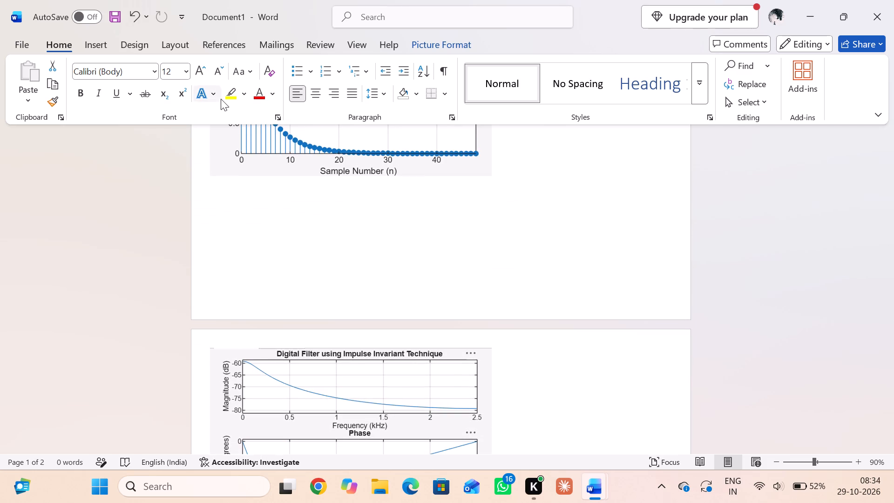
{"action": "left_click", "coordinate": [461, 253]}
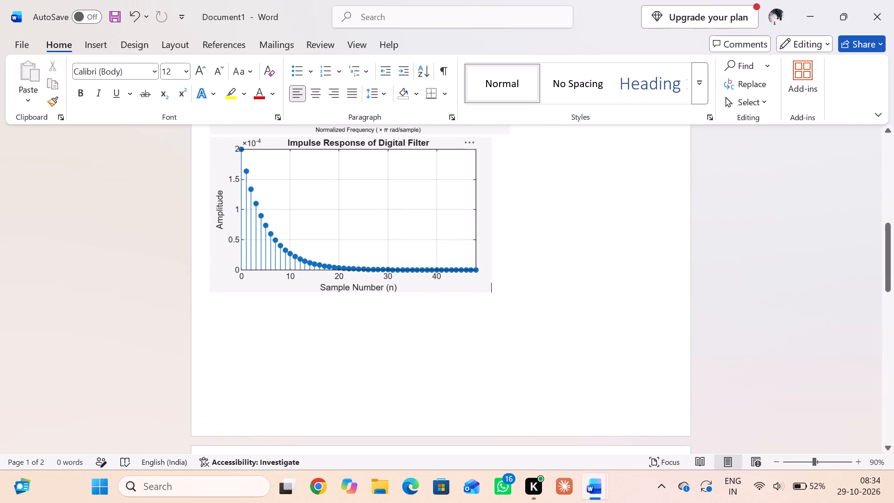
{"action": "left_click", "coordinate": [78, 42]}
{"action": "left_click", "coordinate": [94, 43]}
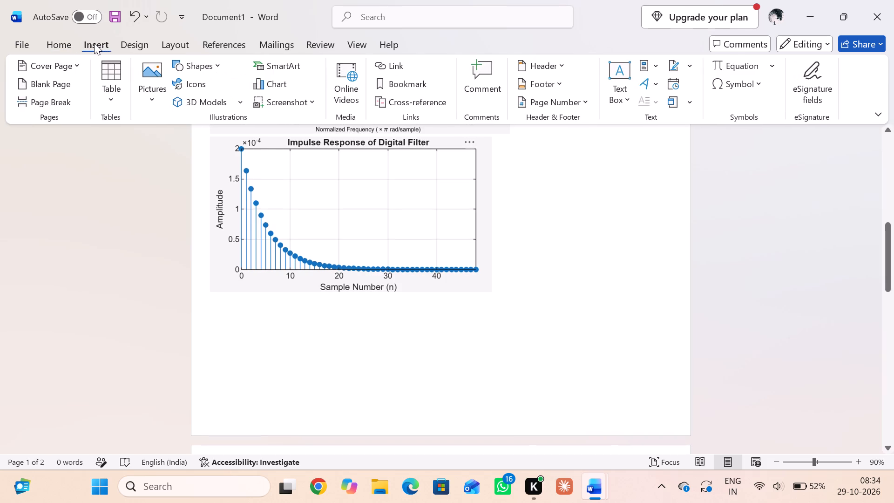
{"action": "left_click", "coordinate": [142, 100]}
{"action": "left_click", "coordinate": [186, 148]}
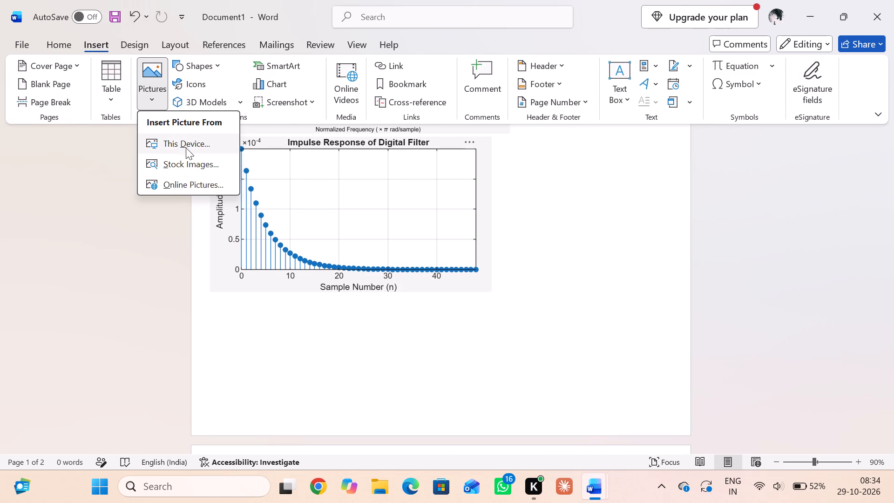
{"action": "left_click", "coordinate": [44, 114]}
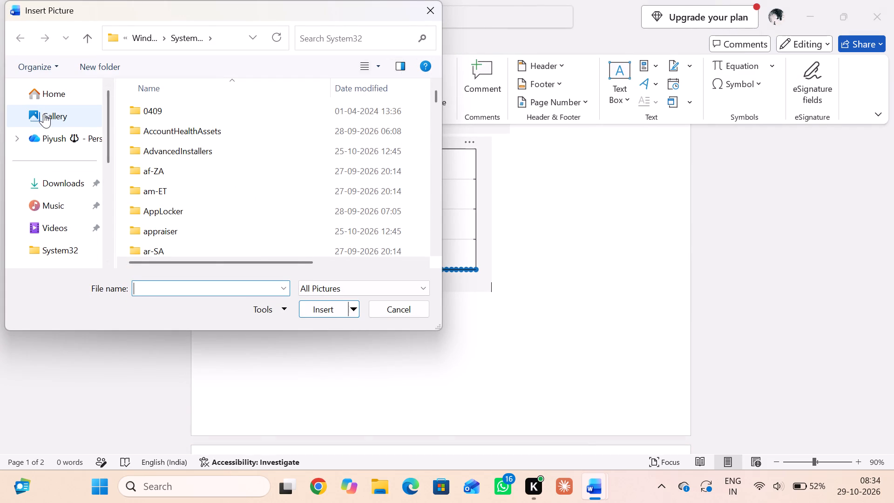
{"action": "scroll", "coordinate": [295, 186], "scroll_direction": "down", "scroll_amount": 1}
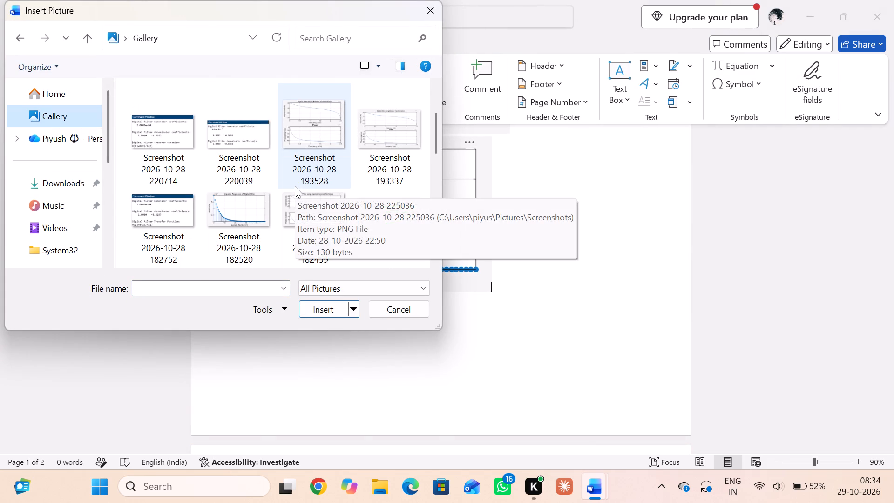
{"action": "scroll", "coordinate": [295, 186], "scroll_direction": "down", "scroll_amount": 1}
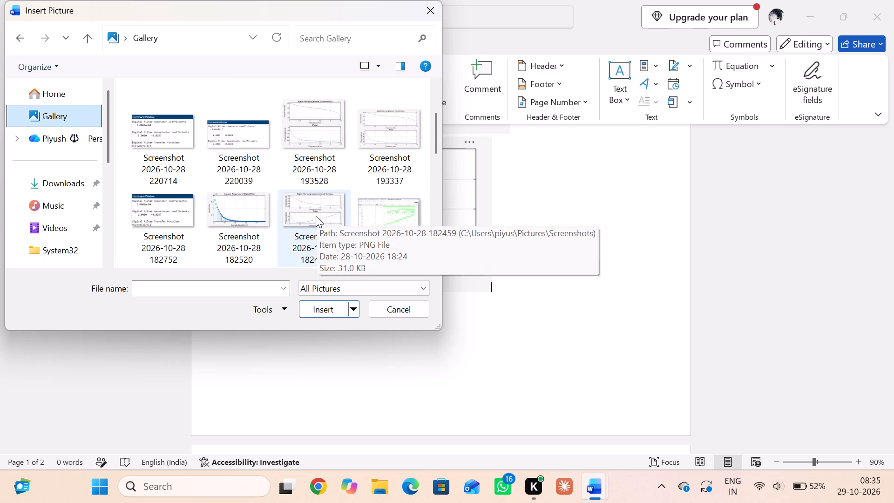
{"action": "left_click", "coordinate": [375, 140]}
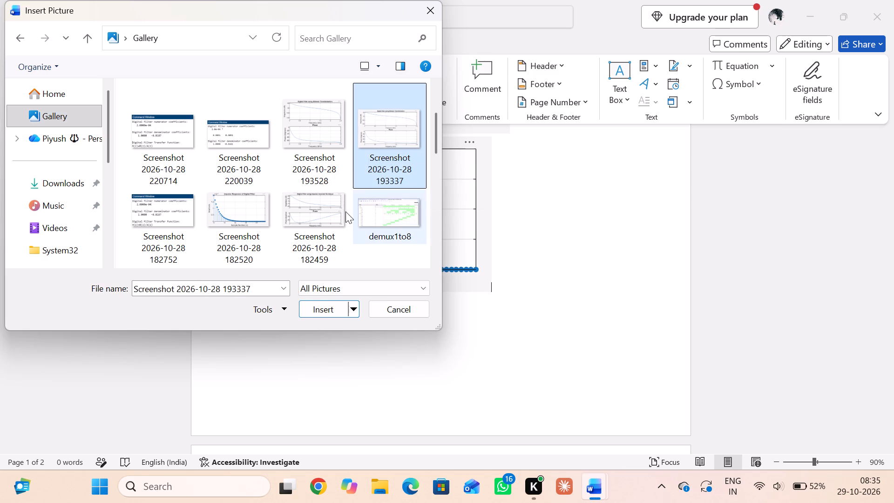
{"action": "left_click", "coordinate": [314, 309]}
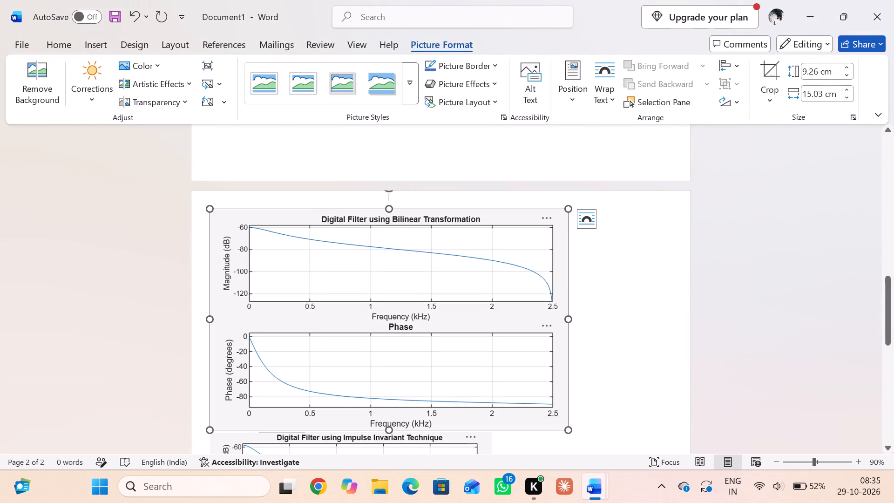
Compare the sizes and page placement of all the inserted plot pictures, including the Magnitude Response and Impulse Response ones.
{"action": "scroll", "coordinate": [314, 309], "scroll_direction": "down", "scroll_amount": 2}
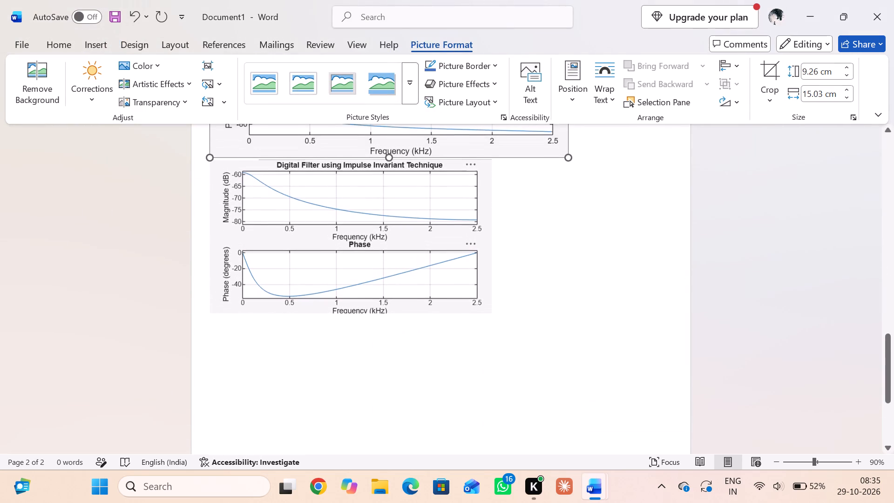
{"action": "scroll", "coordinate": [314, 309], "scroll_direction": "up", "scroll_amount": 3}
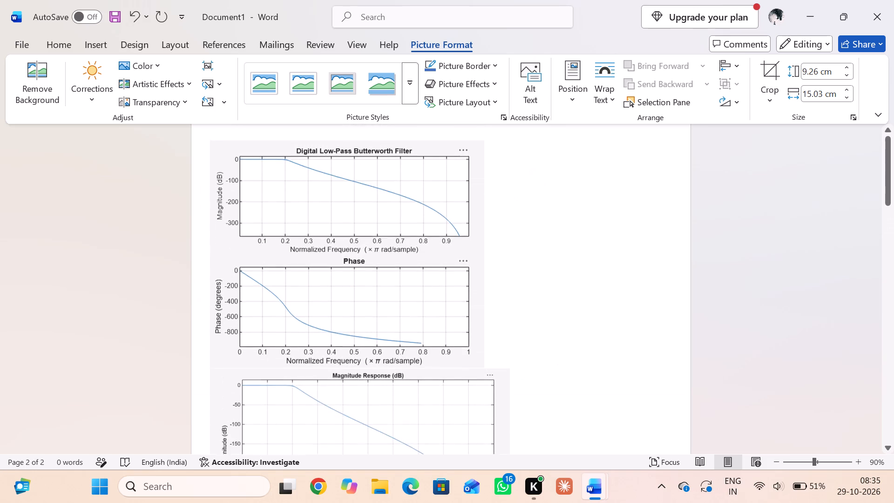
{"action": "scroll", "coordinate": [314, 309], "scroll_direction": "up", "scroll_amount": 3}
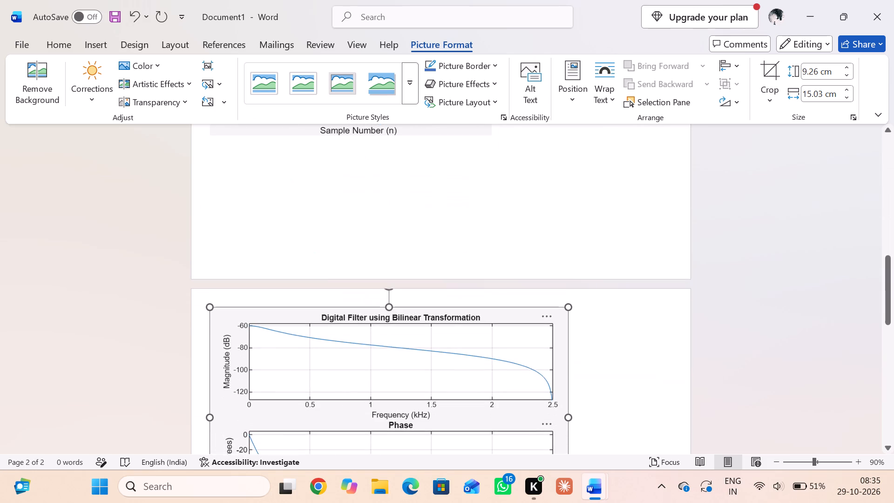
{"action": "scroll", "coordinate": [314, 309], "scroll_direction": "up", "scroll_amount": 9}
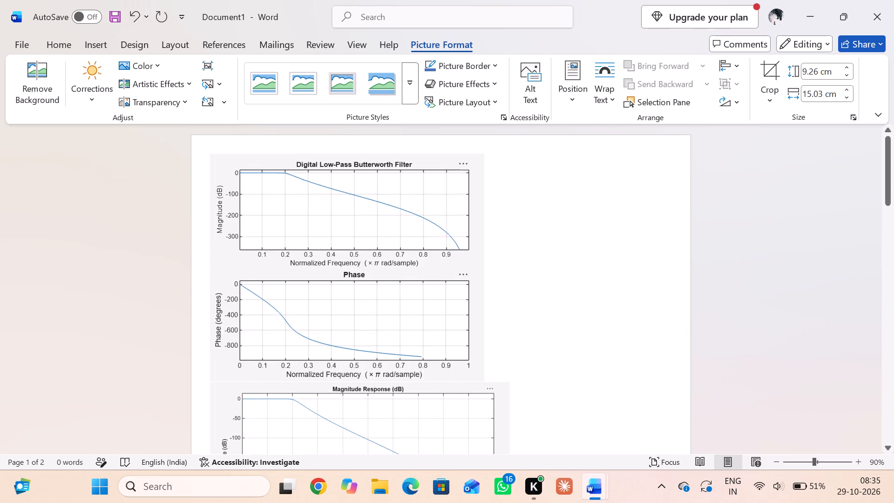
{"action": "scroll", "coordinate": [314, 309], "scroll_direction": "down", "scroll_amount": 2}
{"action": "left_click", "coordinate": [354, 323]}
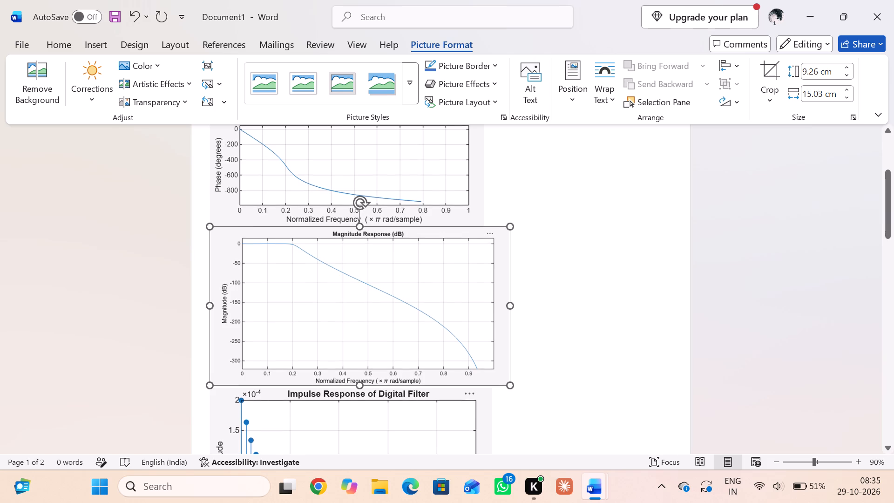
{"action": "scroll", "coordinate": [375, 364], "scroll_direction": "down", "scroll_amount": 1}
{"action": "scroll", "coordinate": [375, 364], "scroll_direction": "up", "scroll_amount": 1}
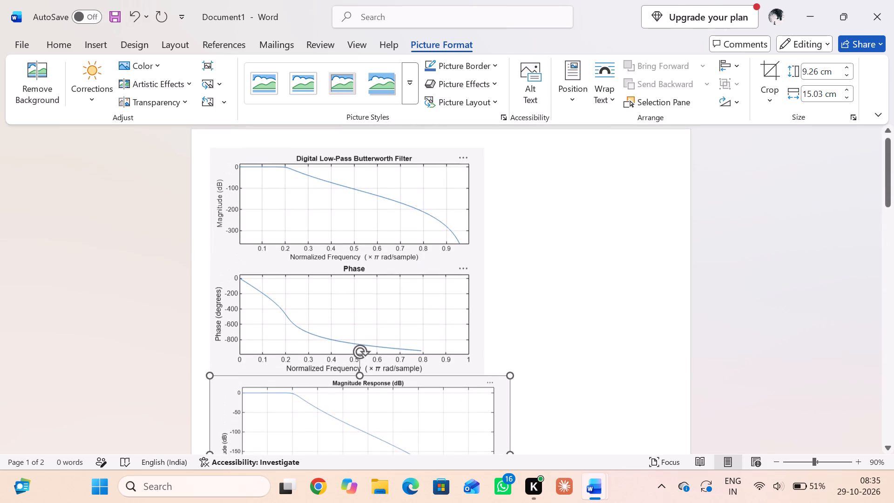
{"action": "scroll", "coordinate": [375, 364], "scroll_direction": "down", "scroll_amount": 2}
{"action": "scroll", "coordinate": [375, 364], "scroll_direction": "up", "scroll_amount": 2}
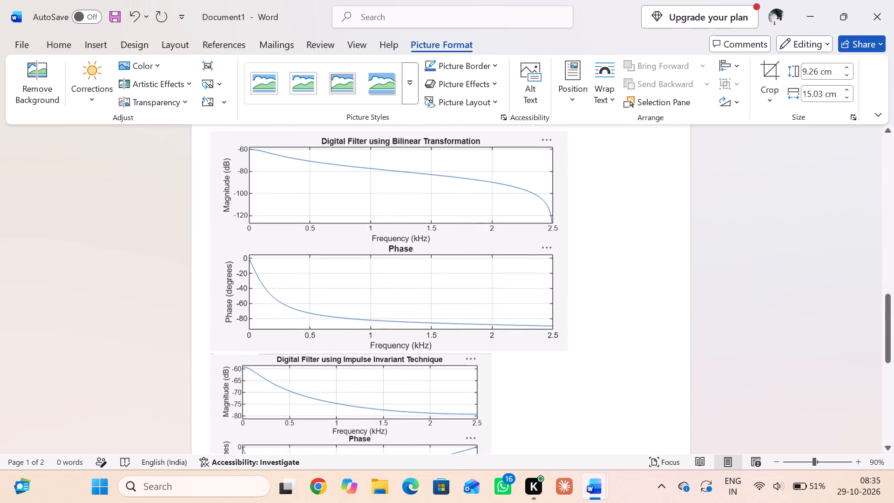
{"action": "scroll", "coordinate": [375, 364], "scroll_direction": "up", "scroll_amount": 3}
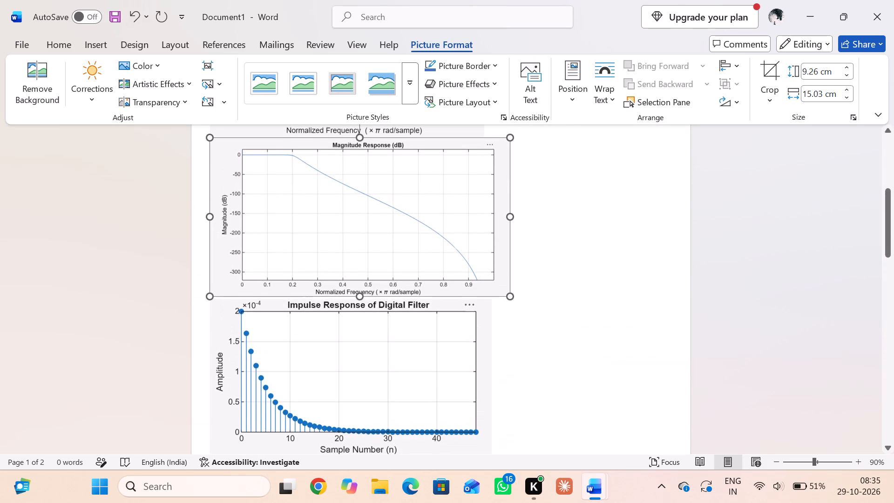
{"action": "left_click", "coordinate": [375, 364]}
{"action": "scroll", "coordinate": [432, 385], "scroll_direction": "down", "scroll_amount": 2}
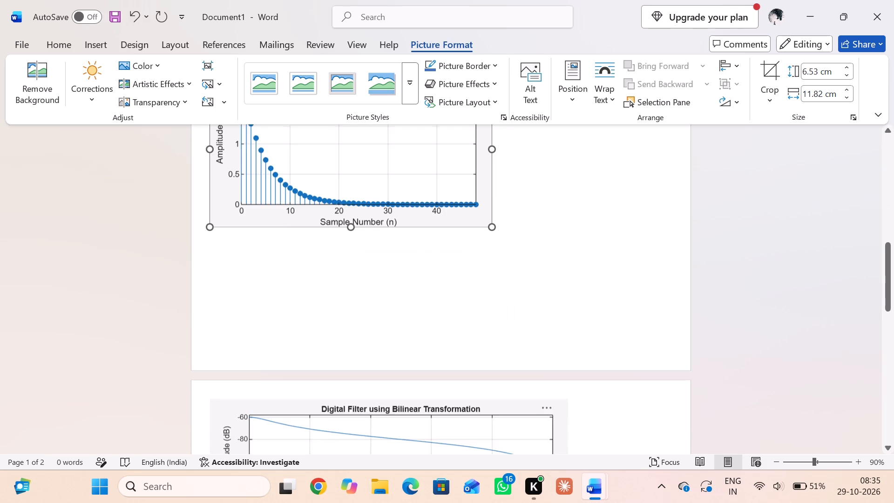
{"action": "scroll", "coordinate": [432, 385], "scroll_direction": "down", "scroll_amount": 1}
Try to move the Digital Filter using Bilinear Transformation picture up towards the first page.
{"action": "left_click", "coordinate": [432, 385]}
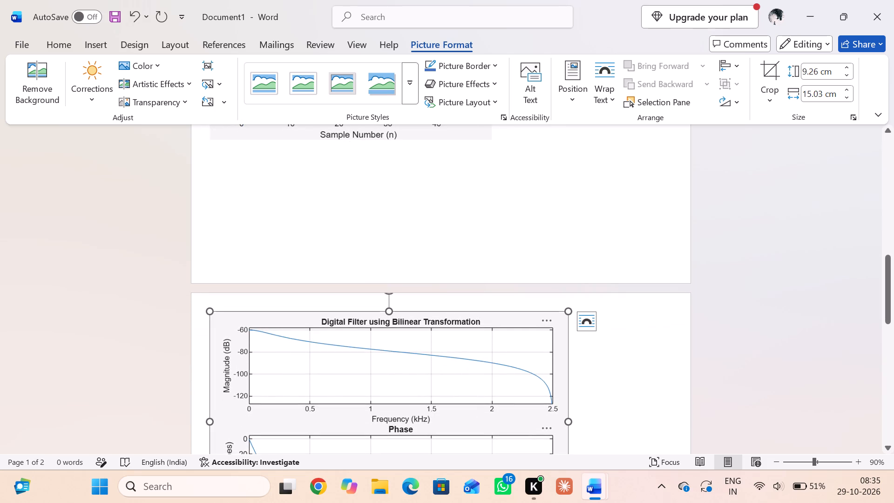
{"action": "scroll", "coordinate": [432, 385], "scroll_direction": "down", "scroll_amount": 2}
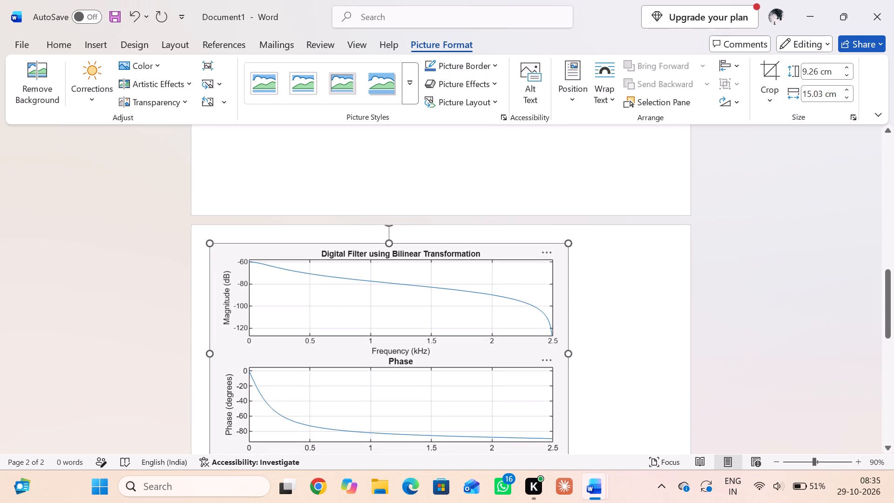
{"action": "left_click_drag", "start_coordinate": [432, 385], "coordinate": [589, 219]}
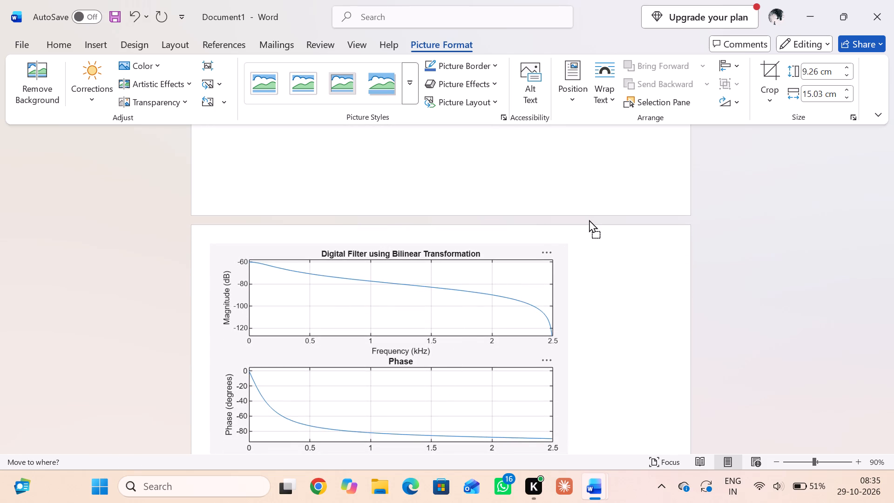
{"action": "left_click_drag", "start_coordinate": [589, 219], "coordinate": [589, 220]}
Enlarge the Impulse Response of Digital Filter picture proportionally to about 6.78 cm high by 12.28 cm wide.
{"action": "scroll", "coordinate": [589, 220], "scroll_direction": "up", "scroll_amount": 3}
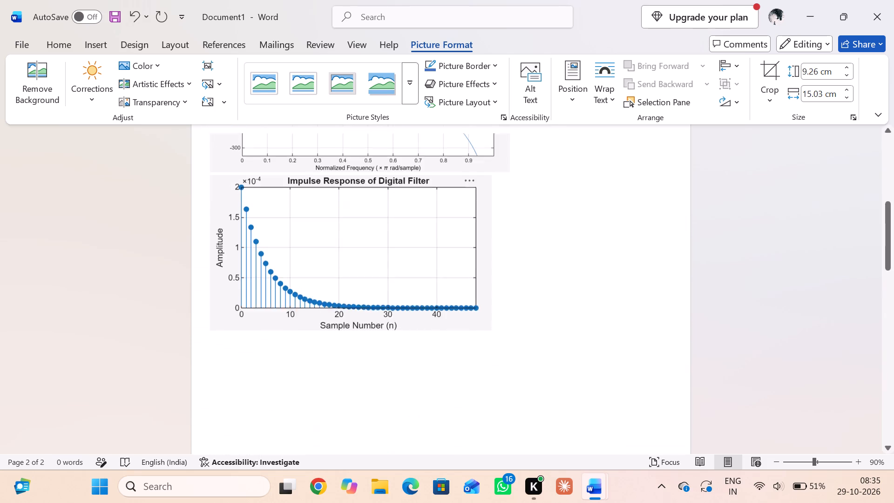
{"action": "scroll", "coordinate": [589, 220], "scroll_direction": "up", "scroll_amount": 1}
{"action": "left_click", "coordinate": [474, 302]}
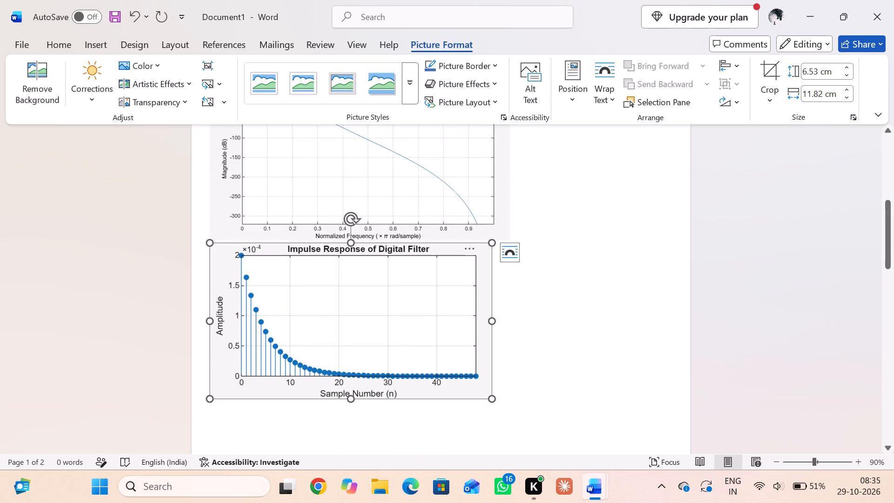
{"action": "left_click_drag", "start_coordinate": [490, 399], "coordinate": [500, 405]}
{"action": "scroll", "coordinate": [500, 405], "scroll_direction": "down", "scroll_amount": 2}
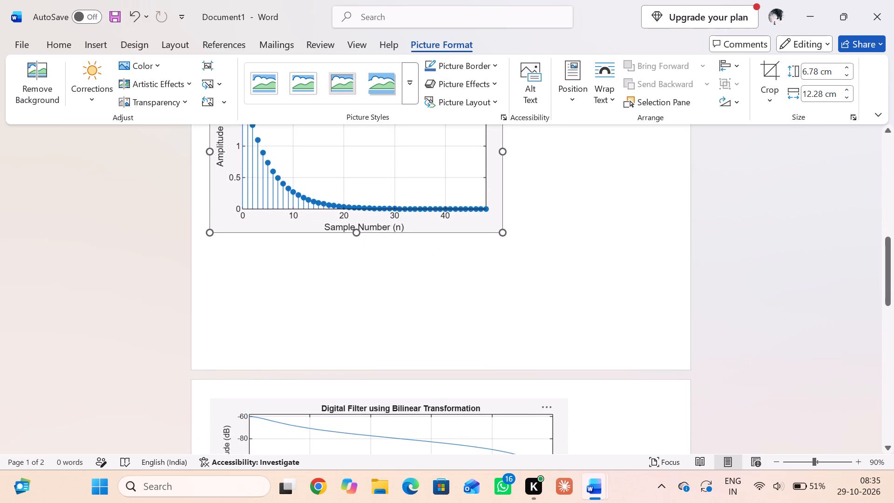
Set the text wrapping of the Impulse Response of Digital Filter picture to Behind Text.
{"action": "left_click", "coordinate": [606, 71]}
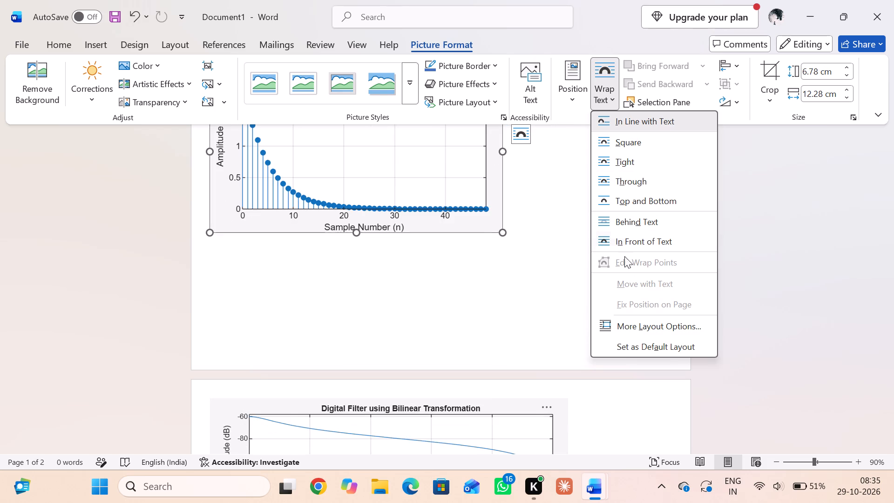
{"action": "left_click", "coordinate": [637, 228]}
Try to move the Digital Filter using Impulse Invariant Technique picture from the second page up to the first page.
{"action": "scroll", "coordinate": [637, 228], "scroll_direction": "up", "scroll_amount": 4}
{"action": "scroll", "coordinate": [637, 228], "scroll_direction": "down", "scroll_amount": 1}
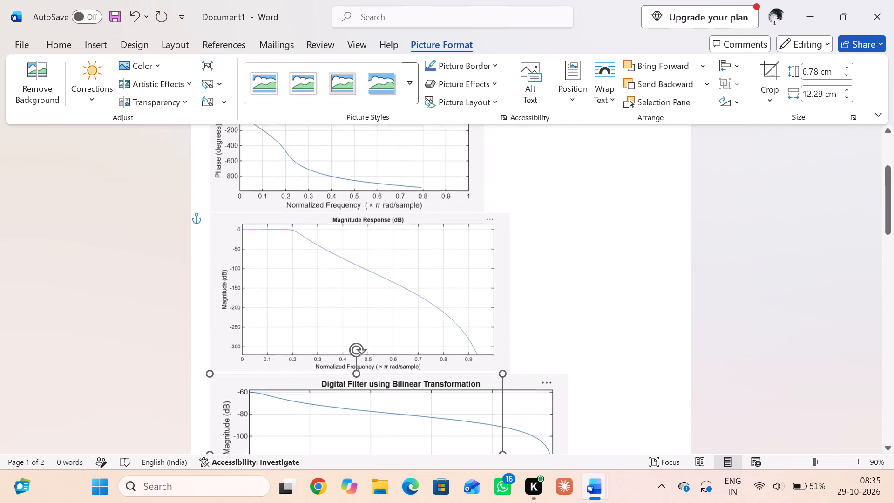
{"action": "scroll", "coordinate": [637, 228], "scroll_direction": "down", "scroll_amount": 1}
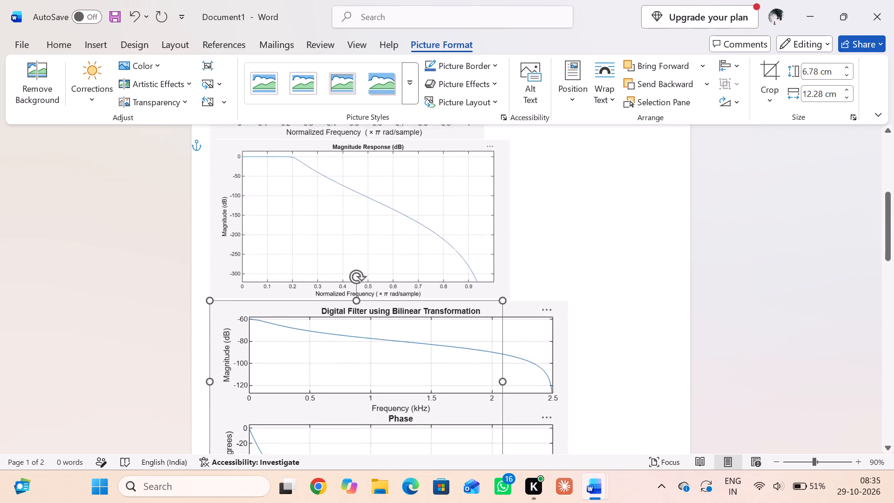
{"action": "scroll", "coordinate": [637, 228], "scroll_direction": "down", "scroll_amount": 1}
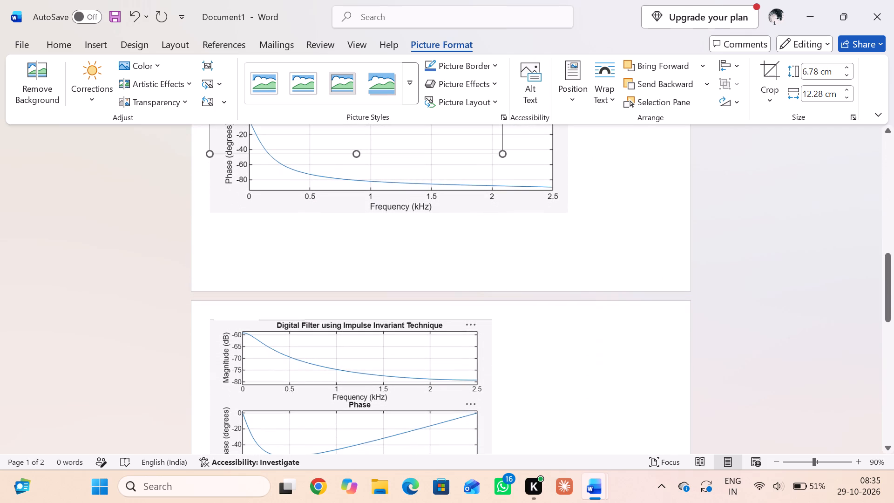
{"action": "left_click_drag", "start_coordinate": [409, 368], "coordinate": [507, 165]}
Set the text wrapping of the Digital Low-Pass Butterworth Filter picture to Behind Text.
{"action": "scroll", "coordinate": [507, 165], "scroll_direction": "up", "scroll_amount": 4}
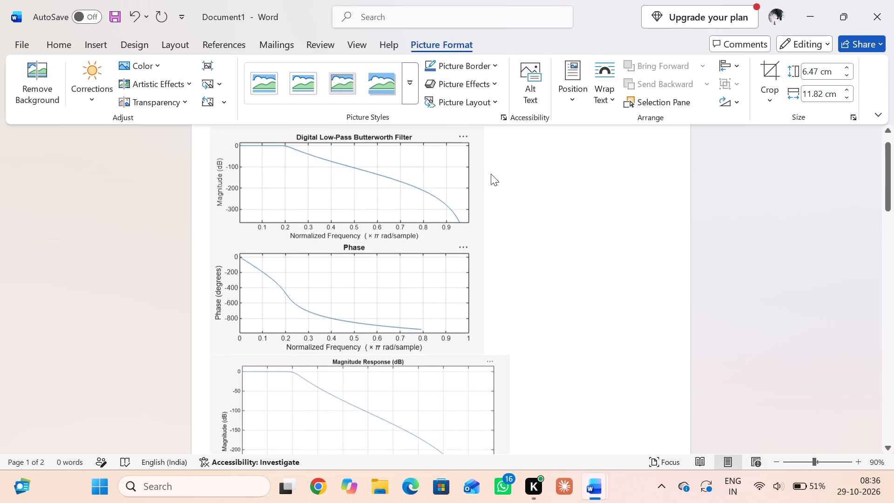
{"action": "left_click", "coordinate": [398, 197]}
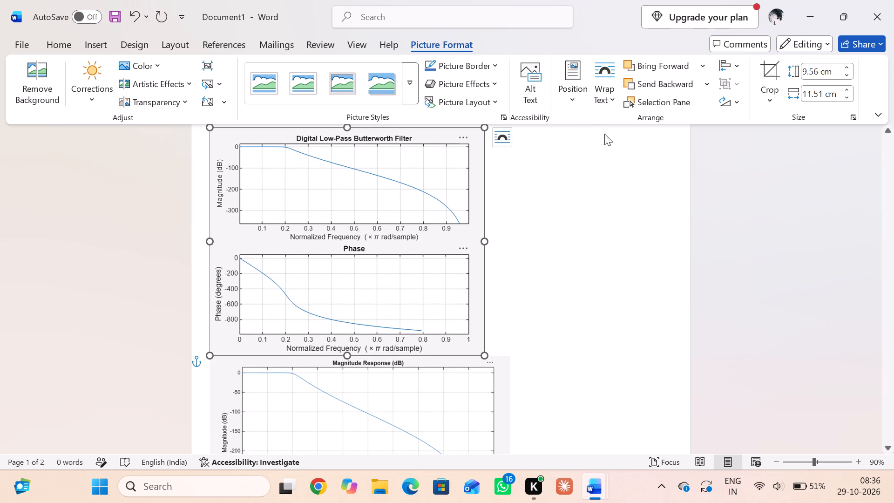
{"action": "left_click", "coordinate": [441, 372], "text": "shift"}
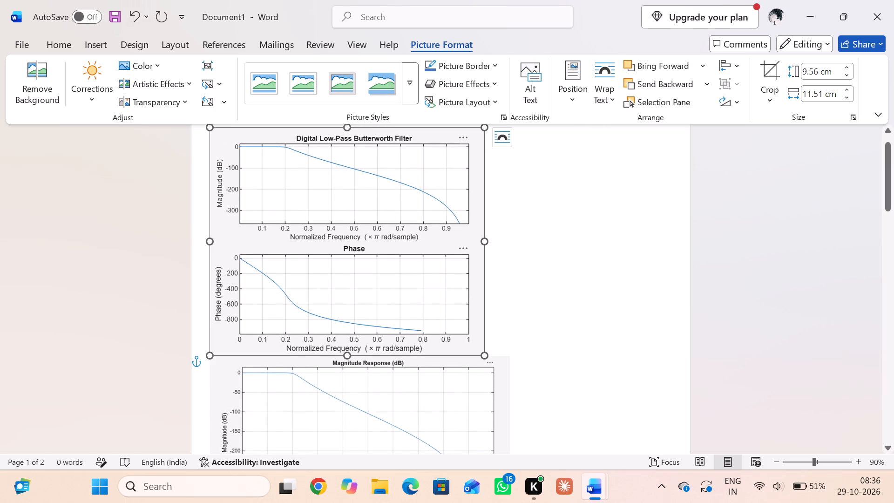
{"action": "left_click", "coordinate": [441, 388], "text": "shift"}
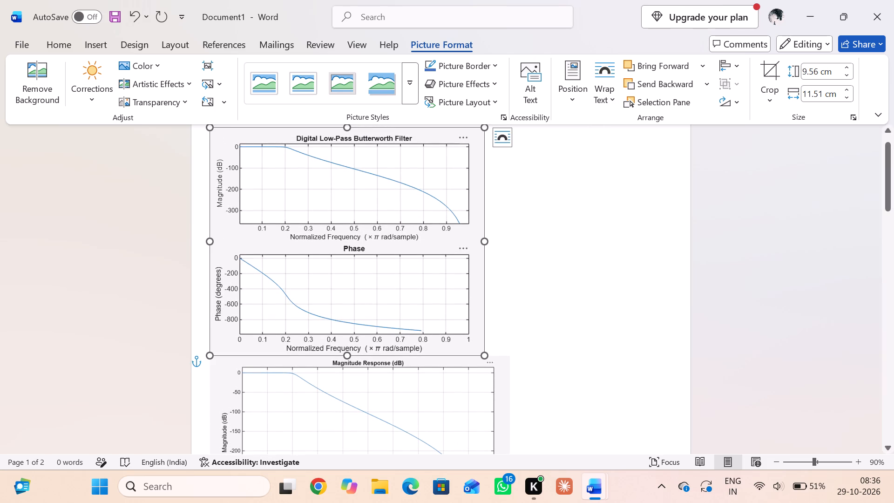
{"action": "left_click", "coordinate": [443, 405]}
{"action": "left_click", "coordinate": [443, 405]}
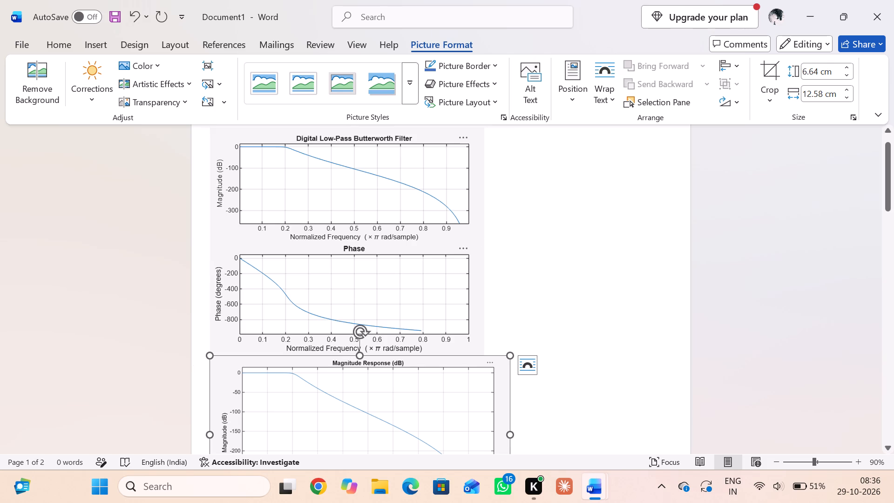
{"action": "left_click", "coordinate": [441, 283], "text": "shift"}
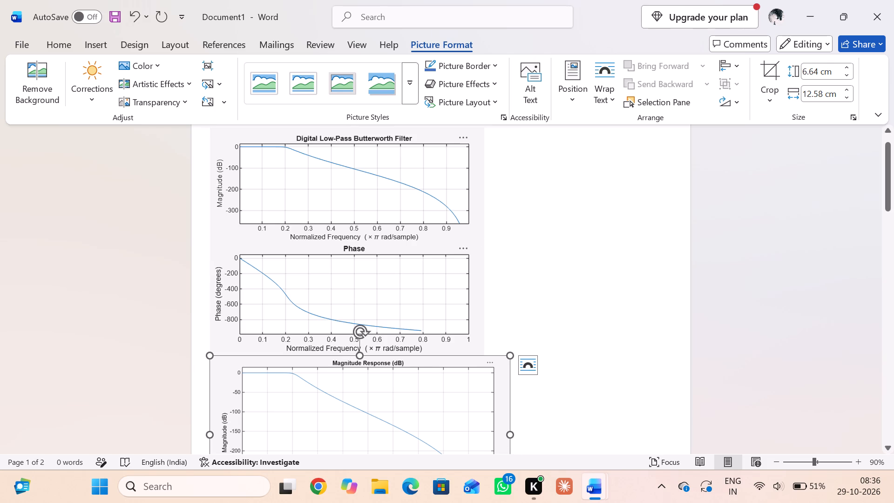
{"action": "left_click", "coordinate": [441, 283], "text": "shift"}
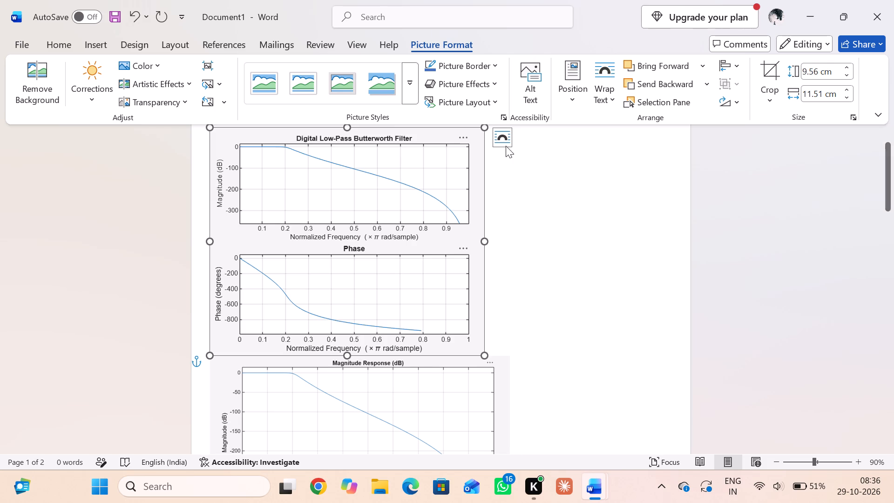
{"action": "left_click", "coordinate": [503, 138]}
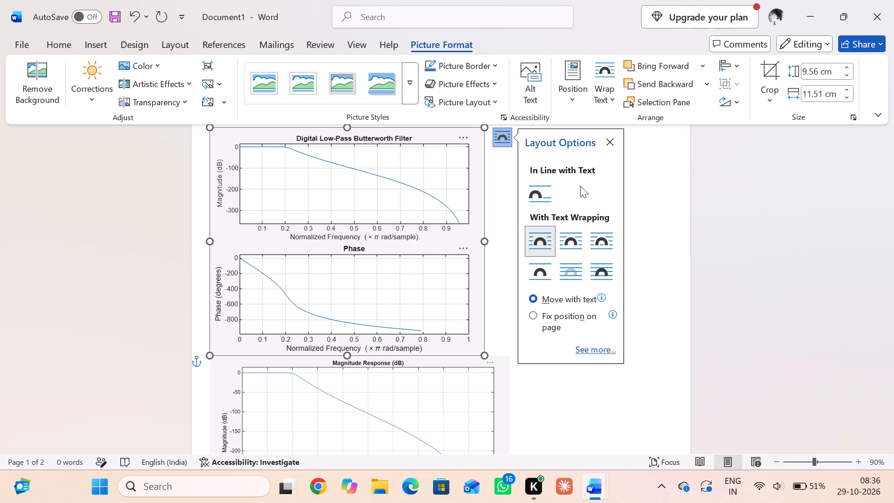
{"action": "left_click", "coordinate": [576, 270]}
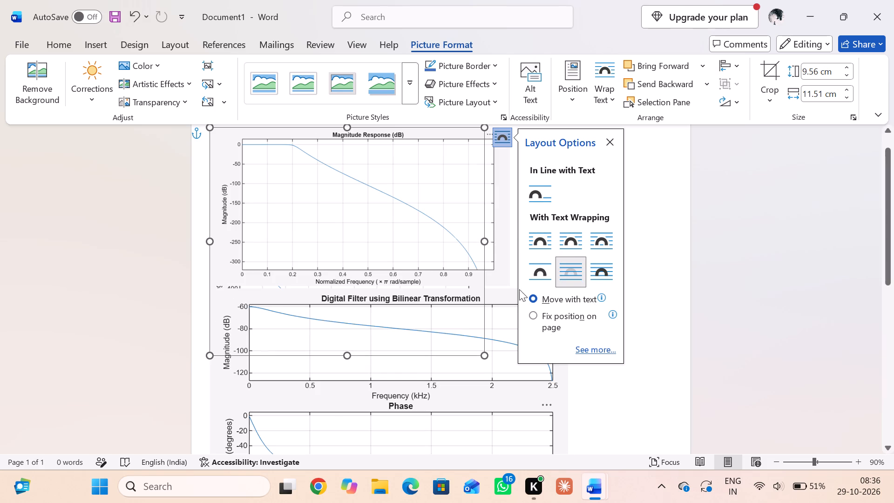
{"action": "left_click", "coordinate": [765, 291]}
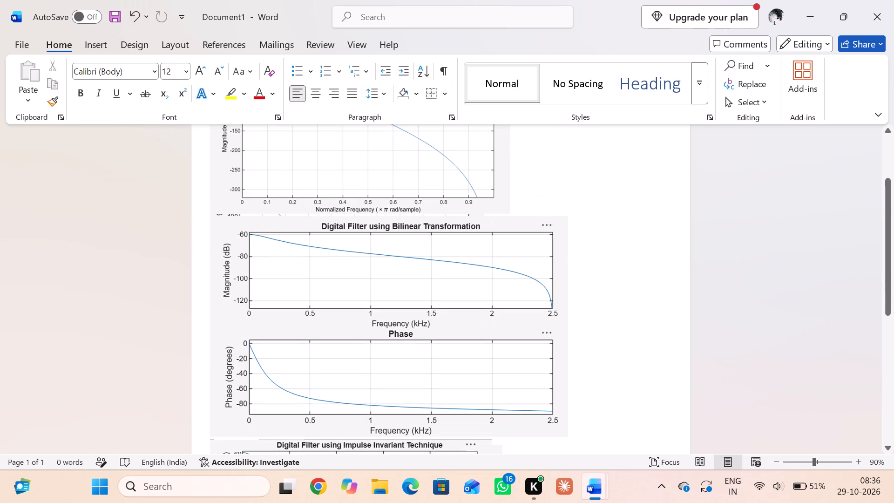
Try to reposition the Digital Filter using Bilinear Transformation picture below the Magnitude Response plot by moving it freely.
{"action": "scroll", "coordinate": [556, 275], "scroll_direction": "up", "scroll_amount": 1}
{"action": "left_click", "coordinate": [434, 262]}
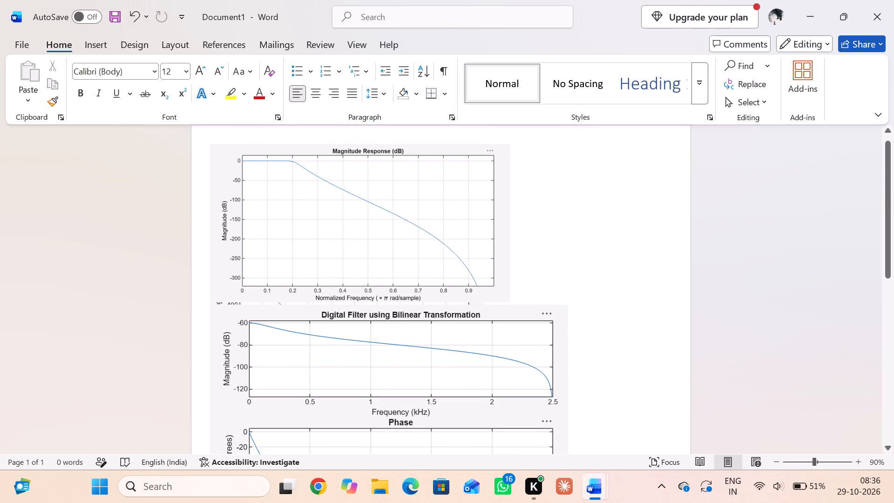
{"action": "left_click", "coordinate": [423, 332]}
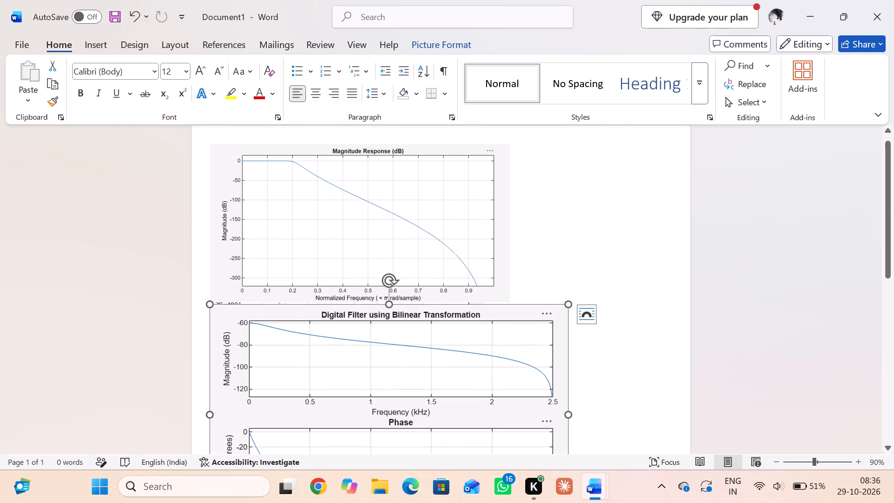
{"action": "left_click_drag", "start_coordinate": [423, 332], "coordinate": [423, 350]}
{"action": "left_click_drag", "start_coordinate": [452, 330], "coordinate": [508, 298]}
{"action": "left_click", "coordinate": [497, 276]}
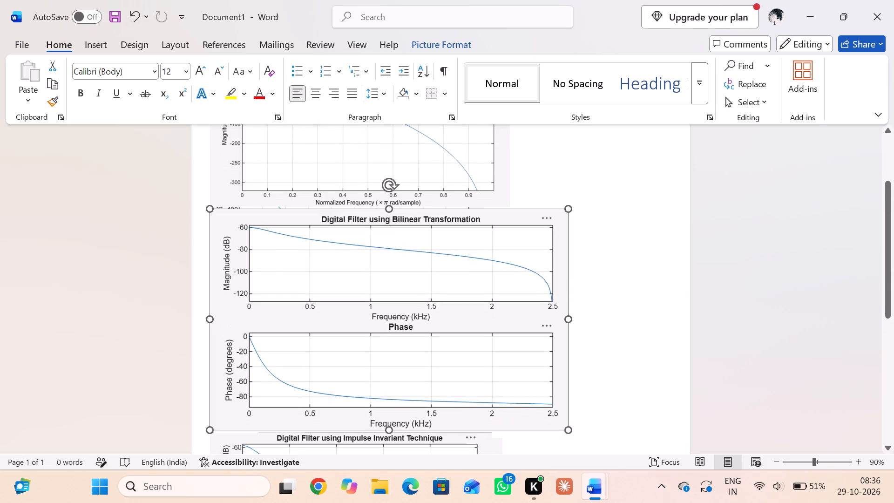
Set the text wrapping of the Digital Filter using Bilinear Transformation picture to Behind Text.
{"action": "left_click", "coordinate": [589, 219]}
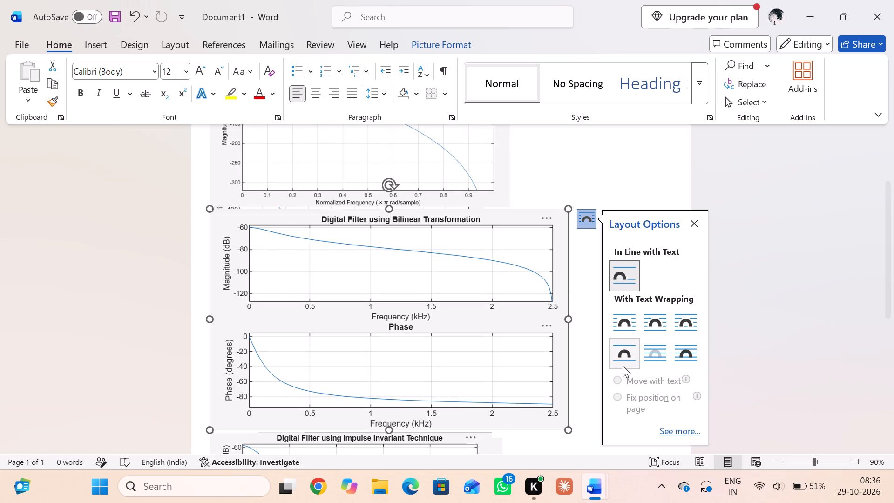
{"action": "left_click", "coordinate": [658, 349]}
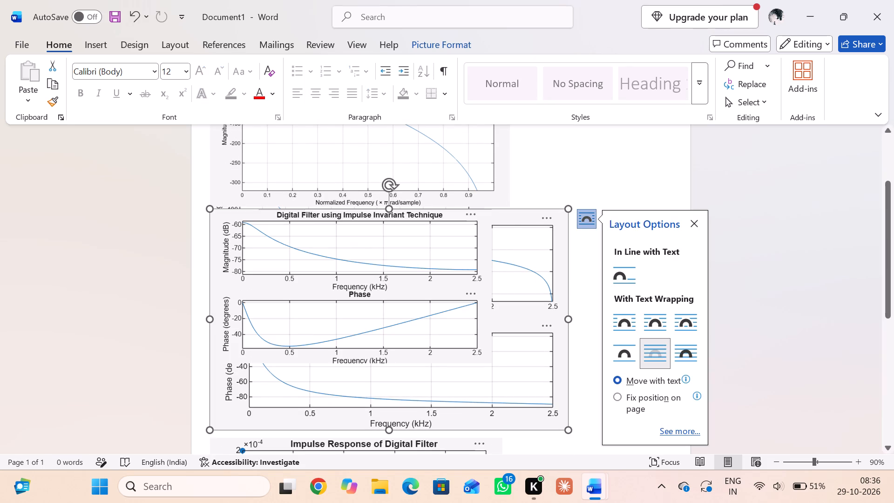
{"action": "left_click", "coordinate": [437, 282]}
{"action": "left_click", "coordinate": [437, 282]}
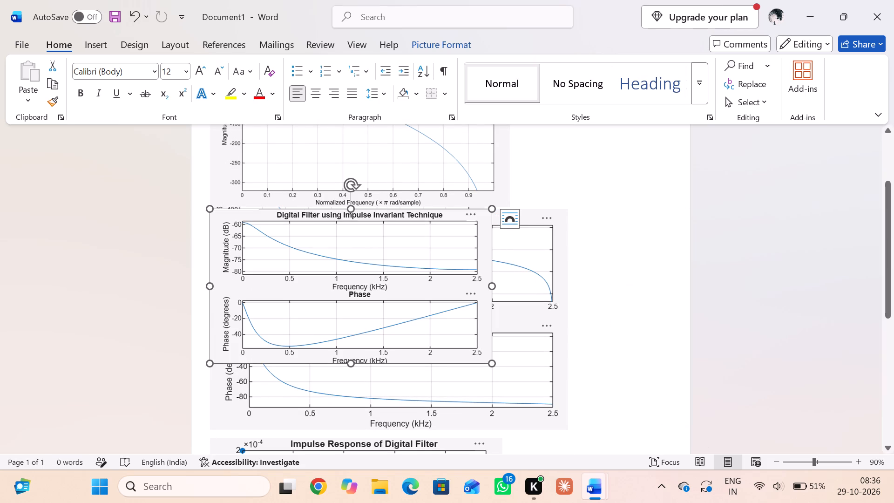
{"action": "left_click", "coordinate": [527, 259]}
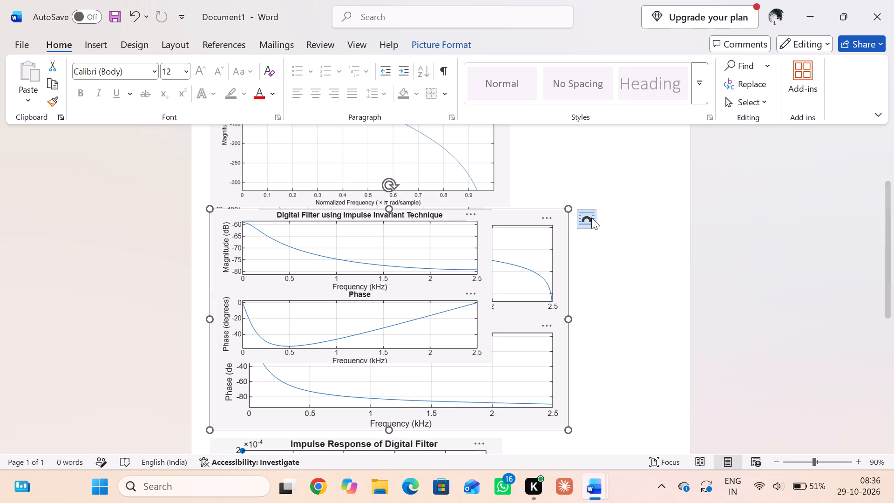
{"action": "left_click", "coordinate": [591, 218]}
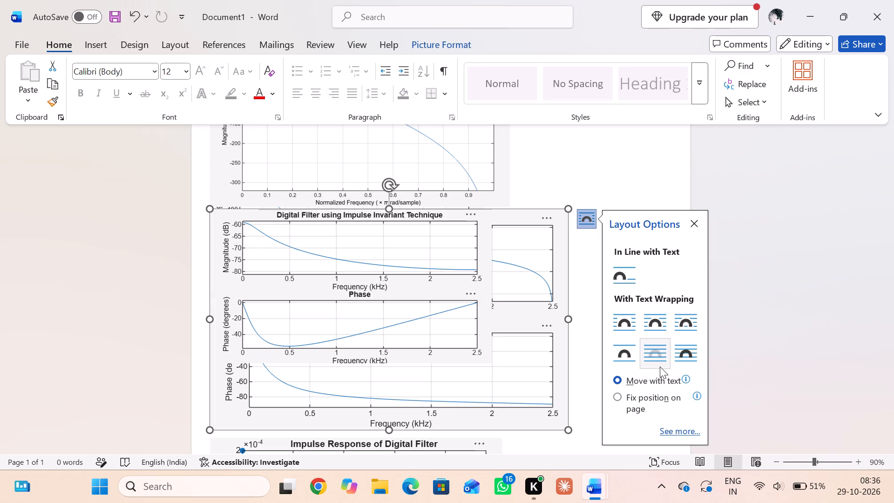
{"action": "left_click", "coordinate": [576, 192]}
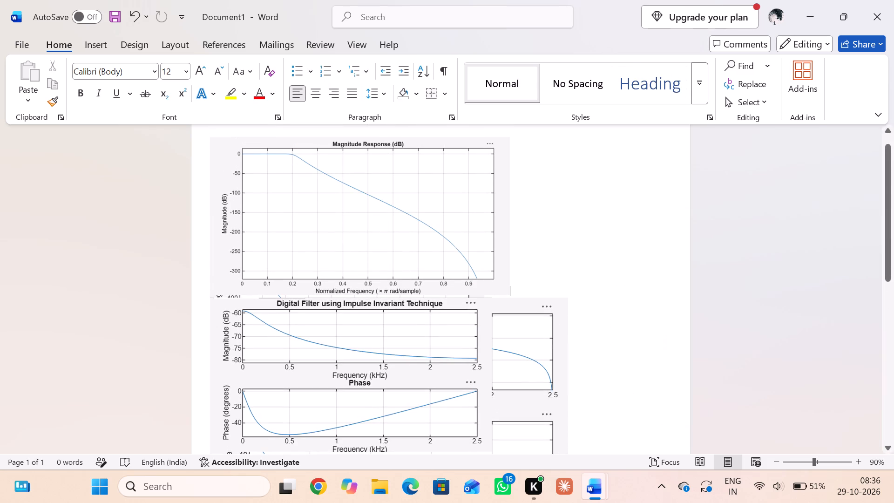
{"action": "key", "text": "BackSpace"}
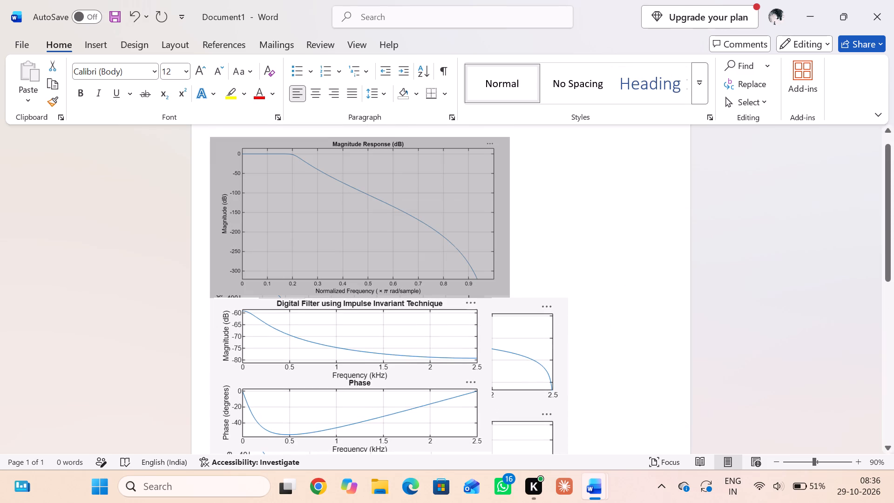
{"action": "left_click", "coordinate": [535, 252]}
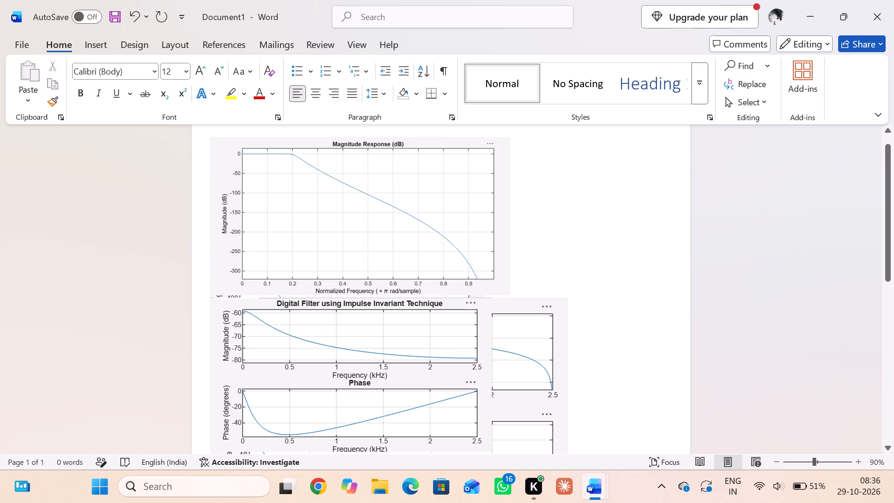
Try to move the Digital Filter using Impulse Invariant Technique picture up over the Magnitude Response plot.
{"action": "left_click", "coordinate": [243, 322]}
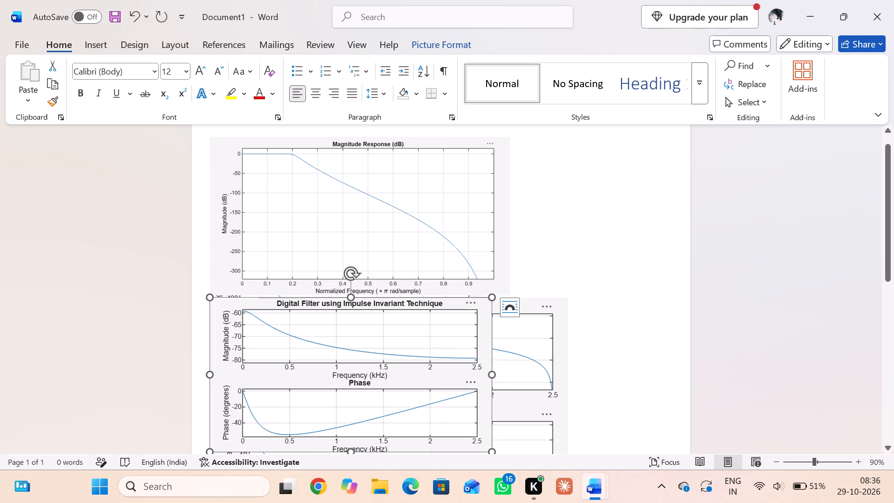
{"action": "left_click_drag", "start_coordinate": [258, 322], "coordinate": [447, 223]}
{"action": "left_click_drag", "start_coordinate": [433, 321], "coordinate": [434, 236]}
Move the Digital Filter using Bilinear Transformation picture out from behind the Impulse Invariant picture towards the page's right edge.
{"action": "left_click", "coordinate": [515, 377]}
{"action": "left_click_drag", "start_coordinate": [515, 377], "coordinate": [507, 432]}
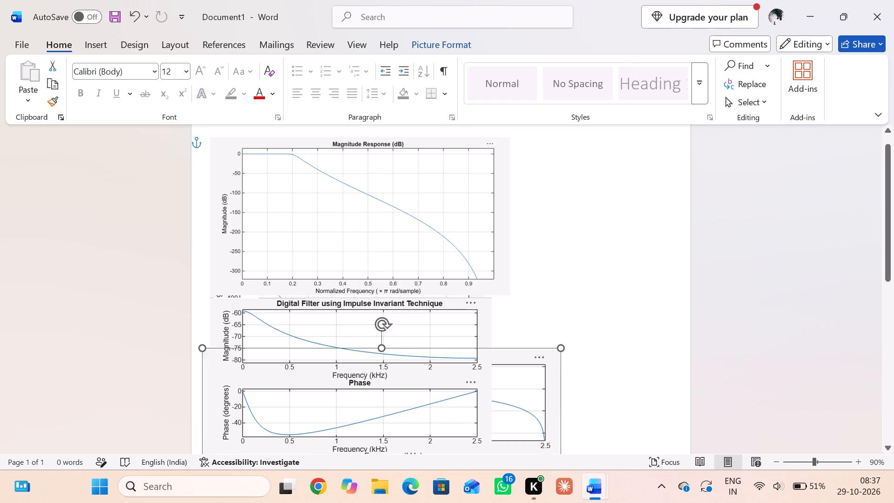
{"action": "left_click_drag", "start_coordinate": [507, 432], "coordinate": [510, 445]}
{"action": "left_click_drag", "start_coordinate": [527, 308], "coordinate": [652, 274]}
Rotate the Digital Filter using Bilinear Transformation picture 90 degrees clockwise.
{"action": "scroll", "coordinate": [652, 274], "scroll_direction": "up", "scroll_amount": 1}
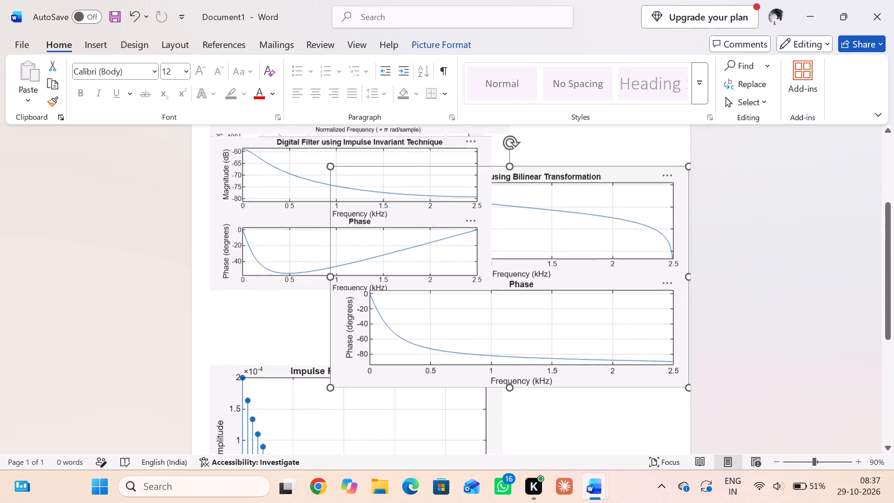
{"action": "scroll", "coordinate": [652, 274], "scroll_direction": "up", "scroll_amount": 1}
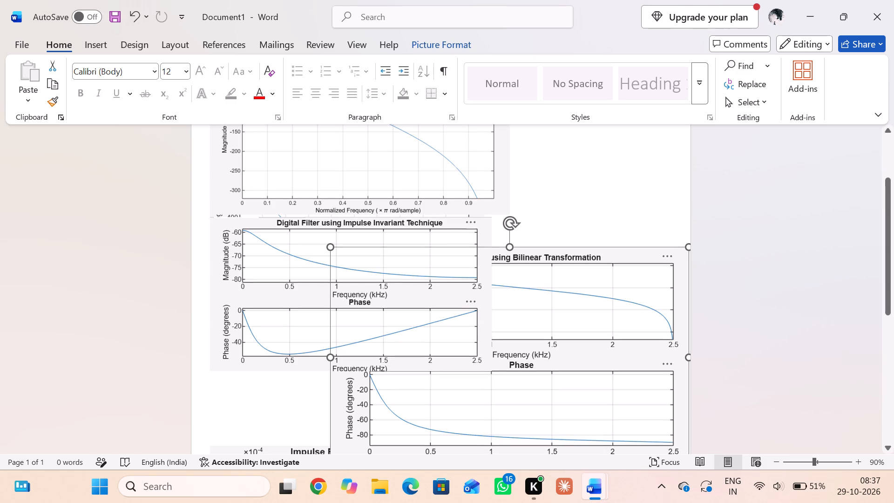
{"action": "left_click_drag", "start_coordinate": [510, 223], "coordinate": [524, 347]}
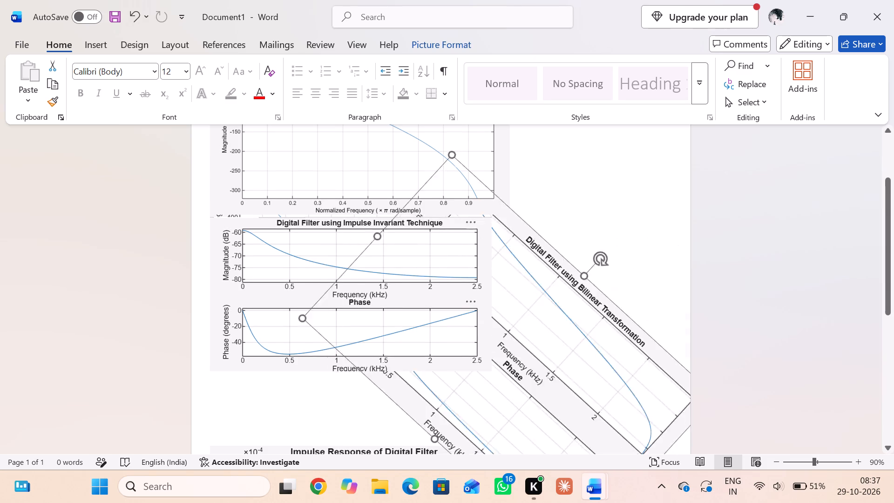
{"action": "left_click_drag", "start_coordinate": [524, 347], "coordinate": [689, 348]}
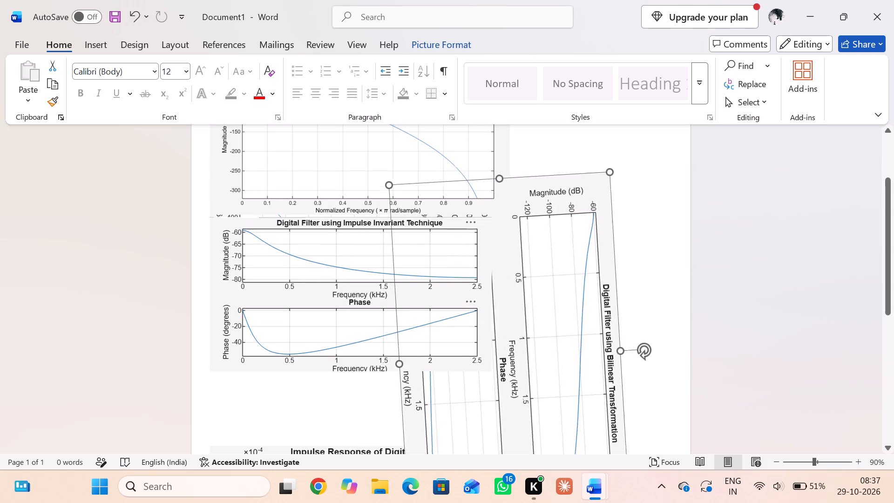
{"action": "left_click_drag", "start_coordinate": [689, 348], "coordinate": [703, 355]}
Move the rotated Bilinear Transformation picture so that its side aligns with the page's right margin.
{"action": "left_click_drag", "start_coordinate": [585, 319], "coordinate": [636, 354]}
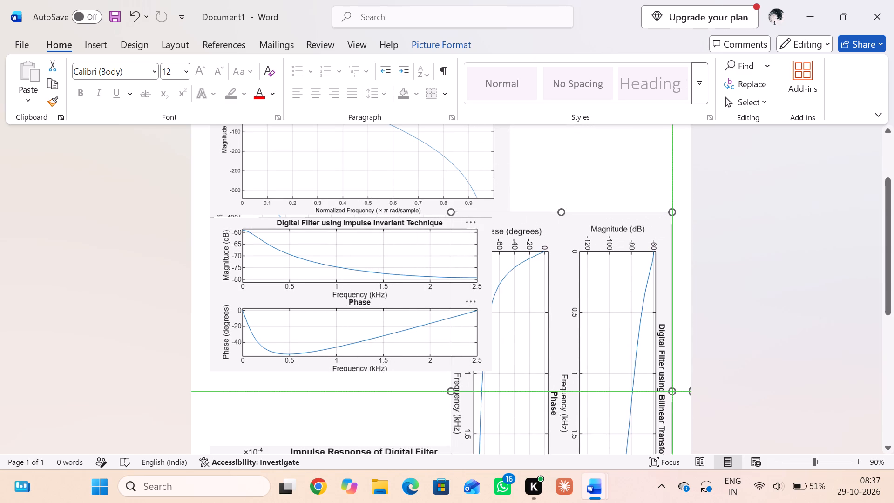
Move the rotated Bilinear Transformation picture past the margin so it sits flush against the page's right edge.
{"action": "left_click_drag", "start_coordinate": [636, 354], "coordinate": [656, 341]}
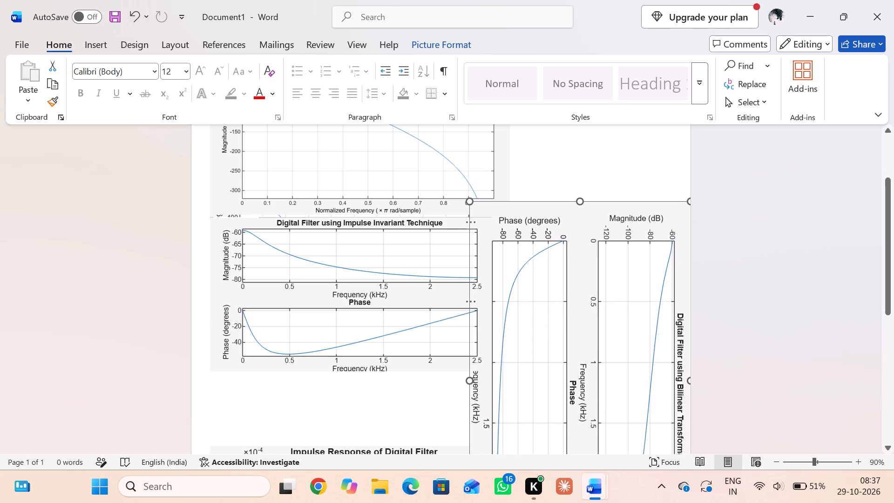
{"action": "left_click_drag", "start_coordinate": [656, 341], "coordinate": [657, 341]}
Set the text wrapping of the Magnitude Response (dB) picture to Behind Text.
{"action": "scroll", "coordinate": [430, 292], "scroll_direction": "up", "scroll_amount": 1}
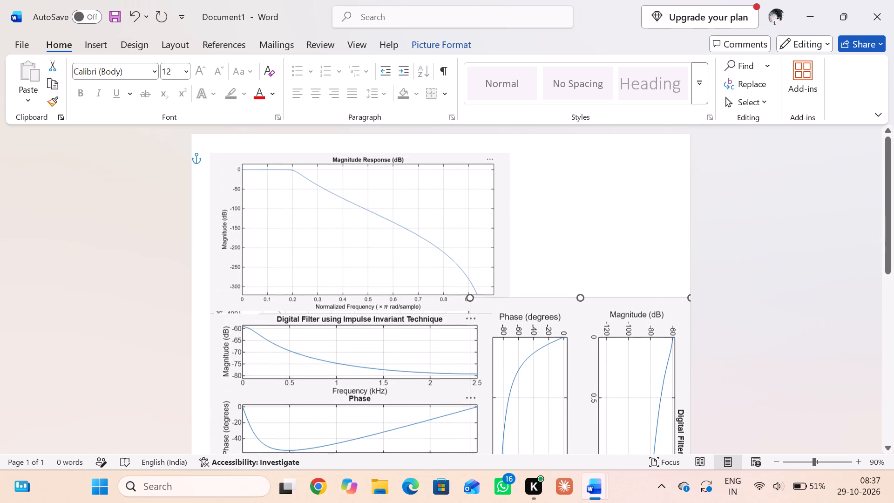
{"action": "scroll", "coordinate": [430, 292], "scroll_direction": "up", "scroll_amount": 1}
{"action": "left_click_drag", "start_coordinate": [410, 259], "coordinate": [407, 329]}
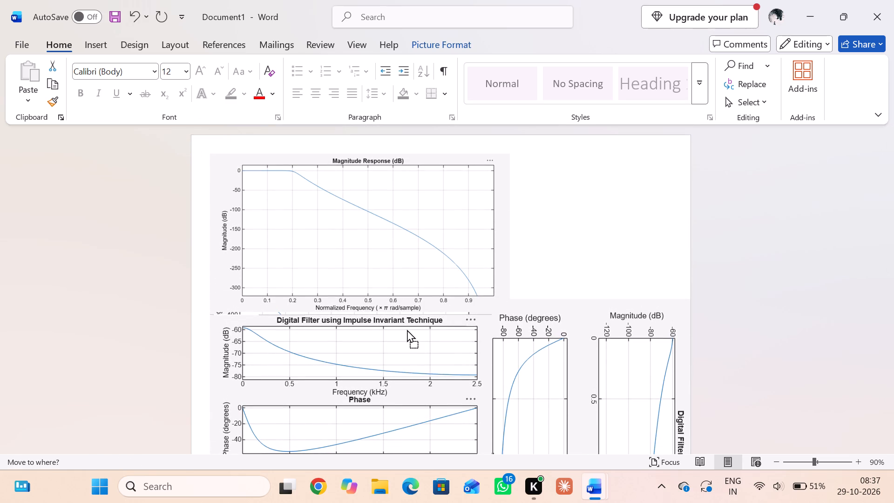
{"action": "left_click_drag", "start_coordinate": [407, 329], "coordinate": [408, 267]}
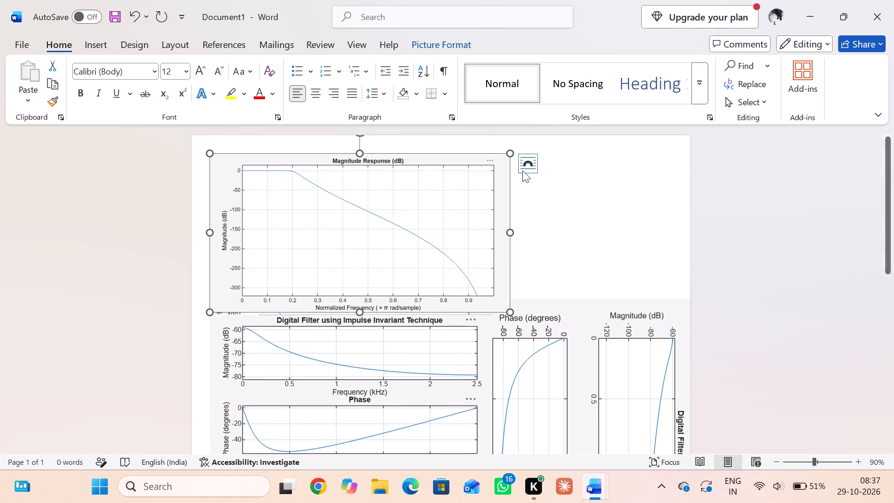
{"action": "left_click", "coordinate": [525, 169]}
{"action": "left_click", "coordinate": [601, 301]}
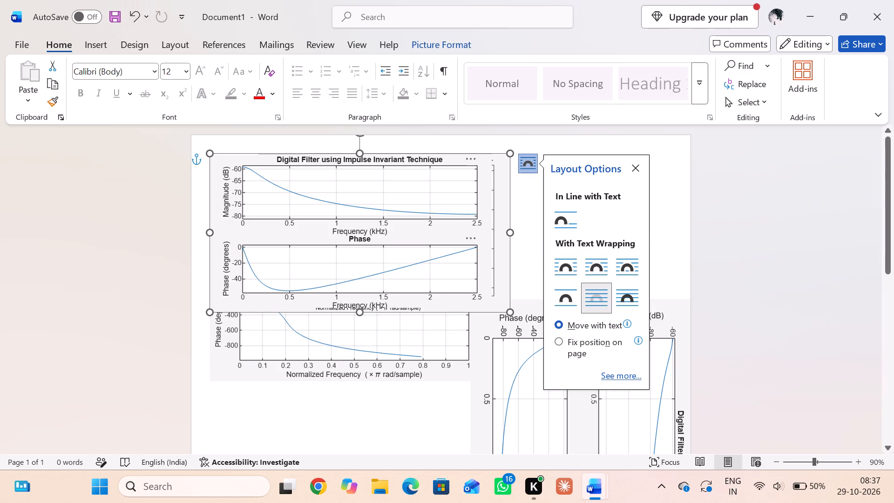
Move the Digital Low-Pass Butterworth Filter picture down to just above the Impulse Response plot, close to the page's left edge.
{"action": "left_click", "coordinate": [413, 355]}
{"action": "left_click_drag", "start_coordinate": [413, 355], "coordinate": [406, 409]}
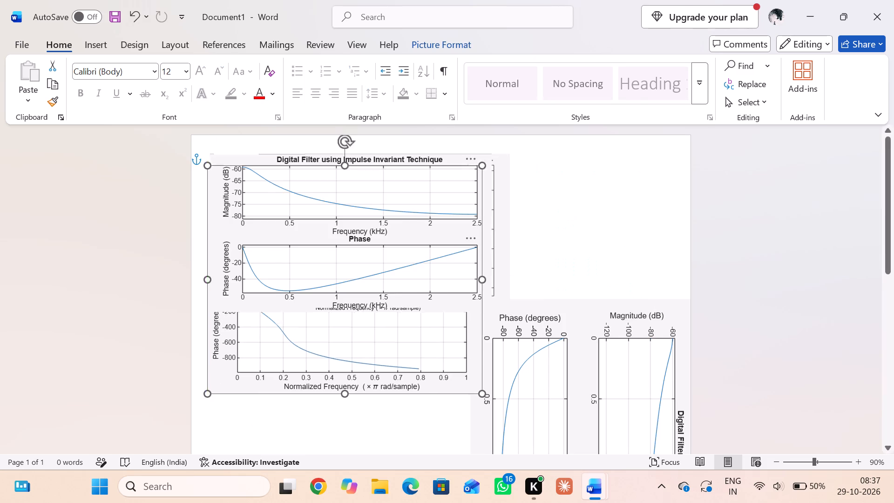
{"action": "left_click_drag", "start_coordinate": [406, 409], "coordinate": [416, 498]}
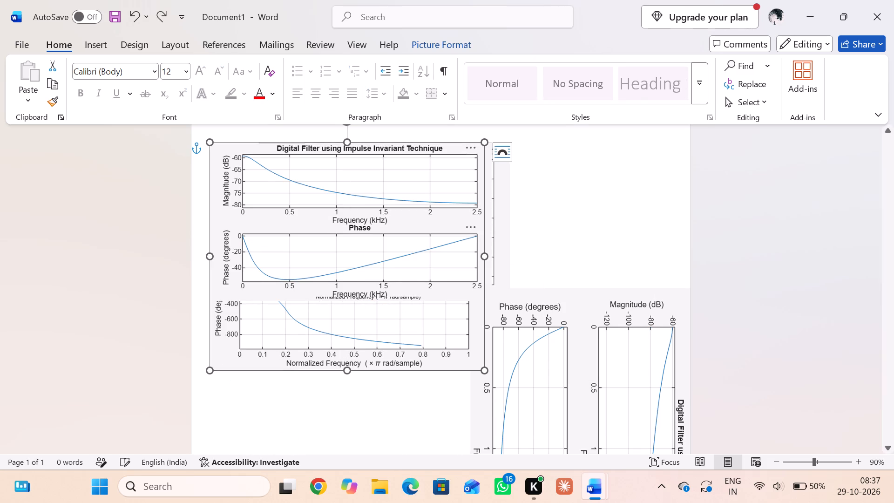
{"action": "scroll", "coordinate": [460, 424], "scroll_direction": "down", "scroll_amount": 2}
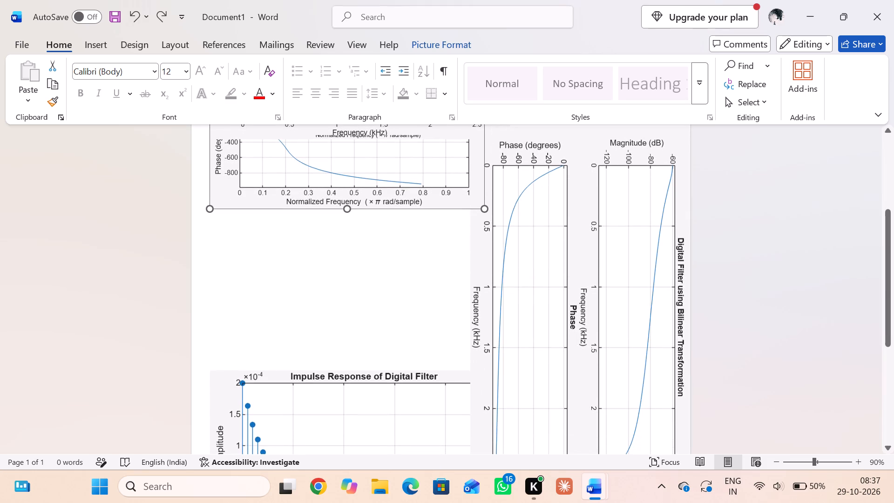
{"action": "left_click_drag", "start_coordinate": [386, 172], "coordinate": [386, 348]}
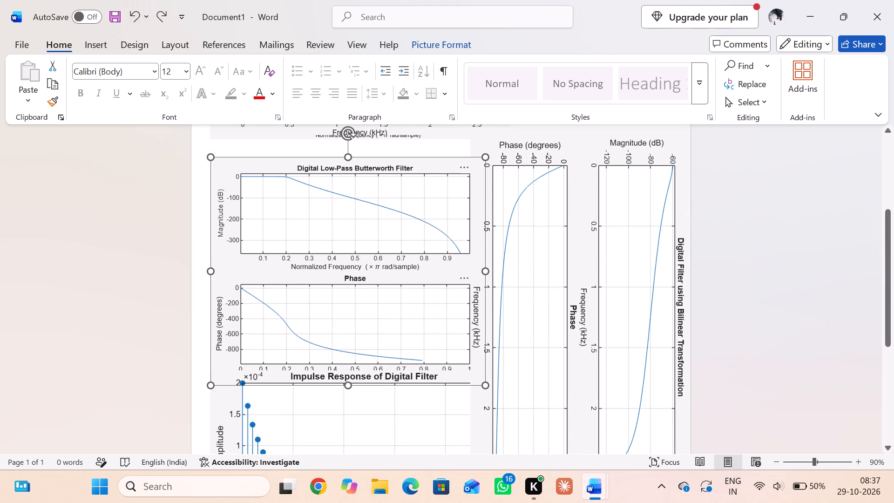
{"action": "left_click_drag", "start_coordinate": [386, 348], "coordinate": [383, 348]}
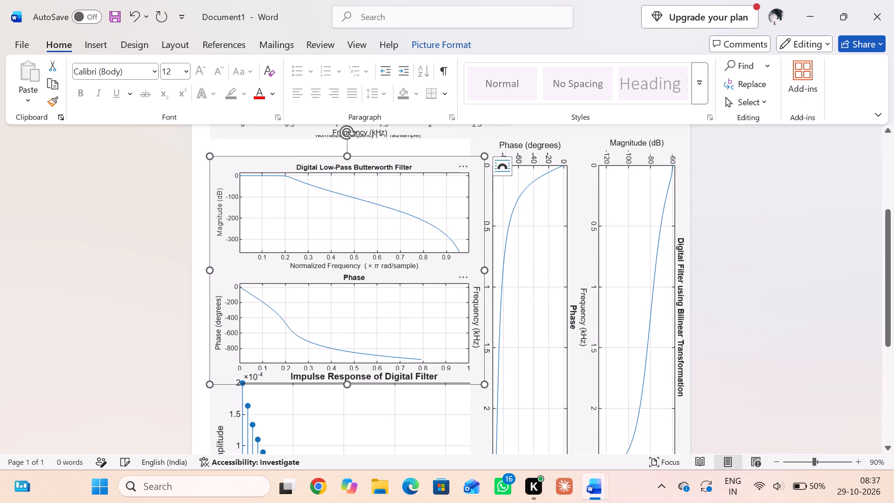
{"action": "left_click_drag", "start_coordinate": [369, 295], "coordinate": [354, 303]}
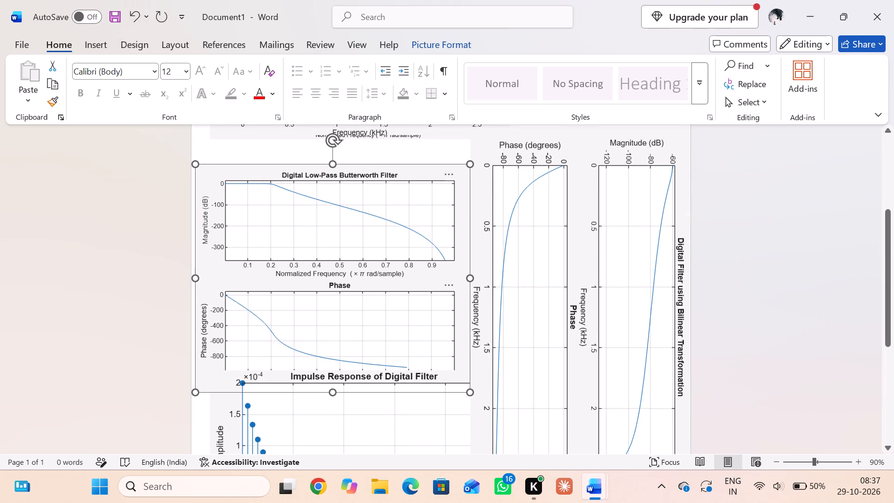
{"action": "left_click_drag", "start_coordinate": [354, 303], "coordinate": [354, 302]}
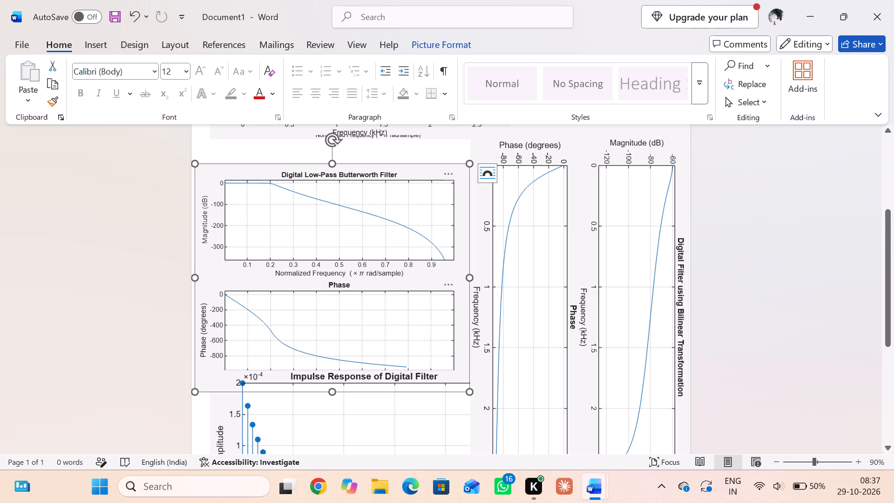
Move the Impulse Response of Digital Filter picture directly below the Butterworth picture, against the page's left edge.
{"action": "scroll", "coordinate": [615, 291], "scroll_direction": "down", "scroll_amount": 3}
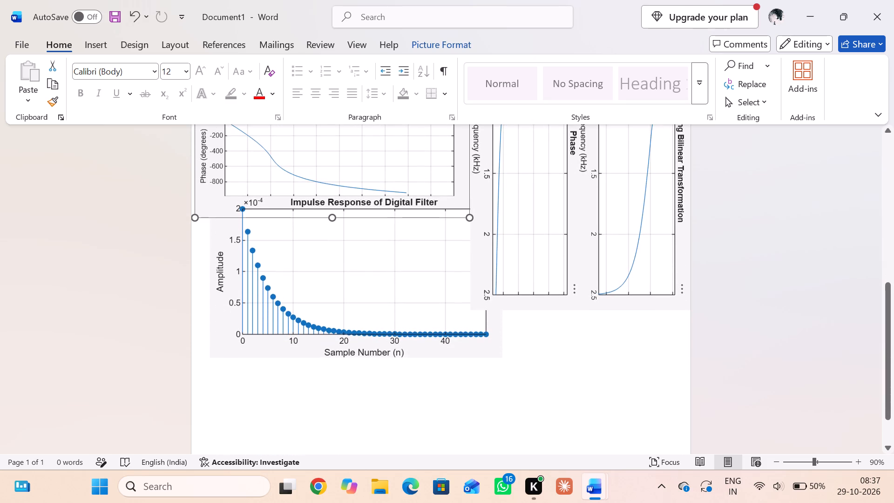
{"action": "left_click", "coordinate": [422, 299]}
{"action": "left_click_drag", "start_coordinate": [422, 299], "coordinate": [402, 336]}
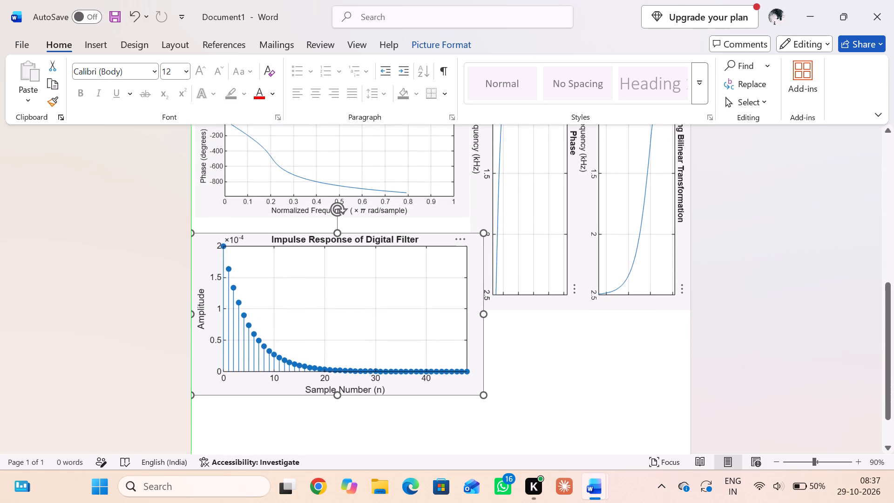
{"action": "left_click_drag", "start_coordinate": [402, 336], "coordinate": [406, 324]}
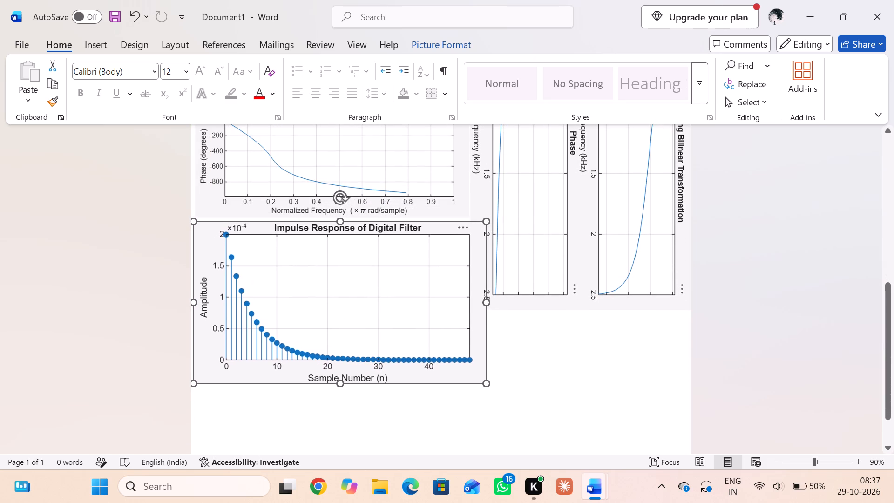
{"action": "left_click_drag", "start_coordinate": [406, 324], "coordinate": [406, 322]}
{"action": "right_click", "coordinate": [406, 322]}
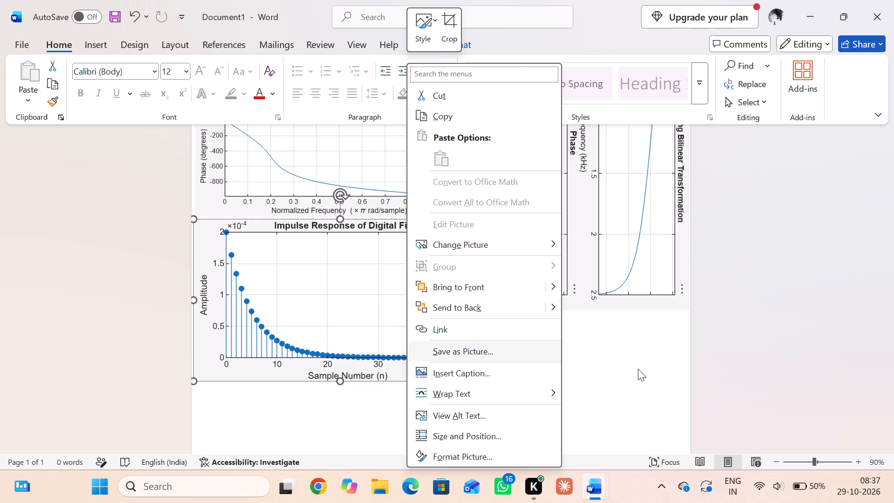
{"action": "left_click", "coordinate": [639, 367]}
Set the text wrapping of the Digital Filter using Impulse Invariant Technique picture to Behind Text.
{"action": "scroll", "coordinate": [639, 367], "scroll_direction": "up", "scroll_amount": 5}
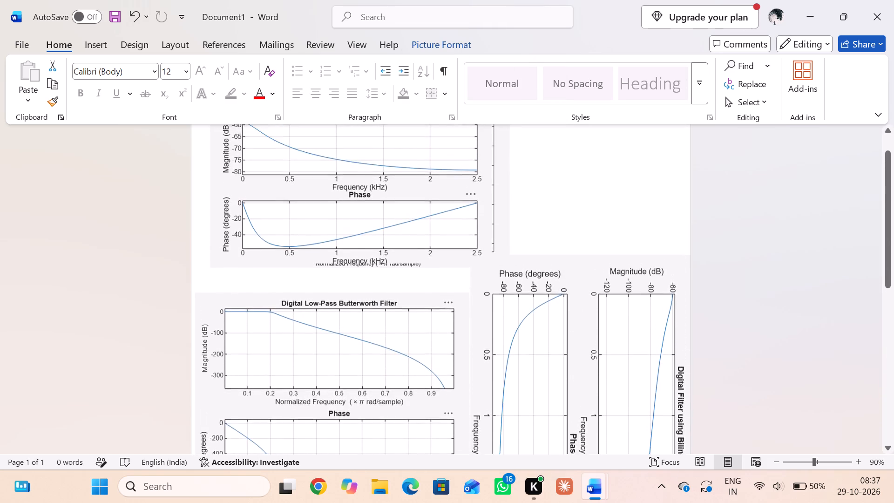
{"action": "scroll", "coordinate": [639, 367], "scroll_direction": "up", "scroll_amount": 1}
{"action": "left_click", "coordinate": [411, 222]}
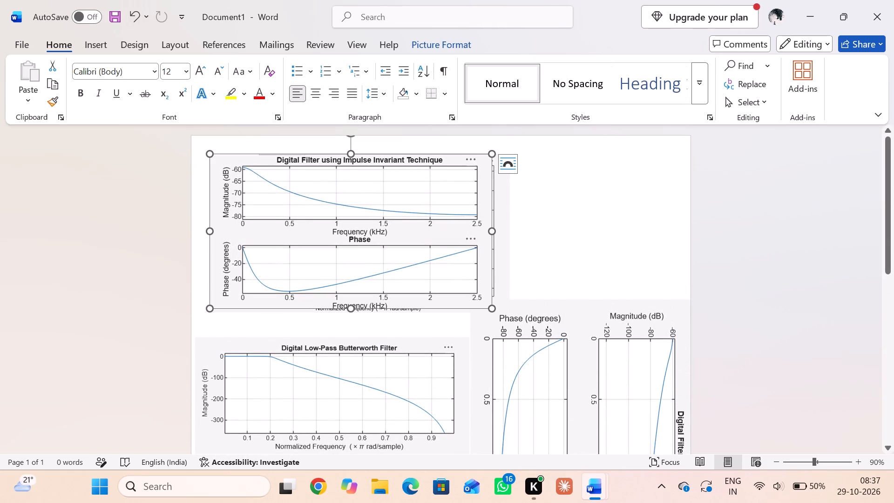
{"action": "left_click_drag", "start_coordinate": [411, 222], "coordinate": [392, 220]}
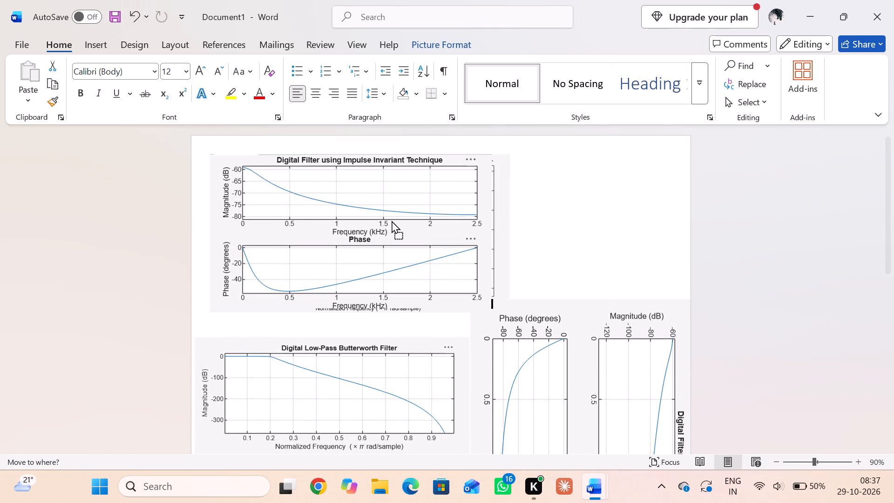
{"action": "left_click_drag", "start_coordinate": [392, 220], "coordinate": [392, 220]}
{"action": "left_click", "coordinate": [507, 162]}
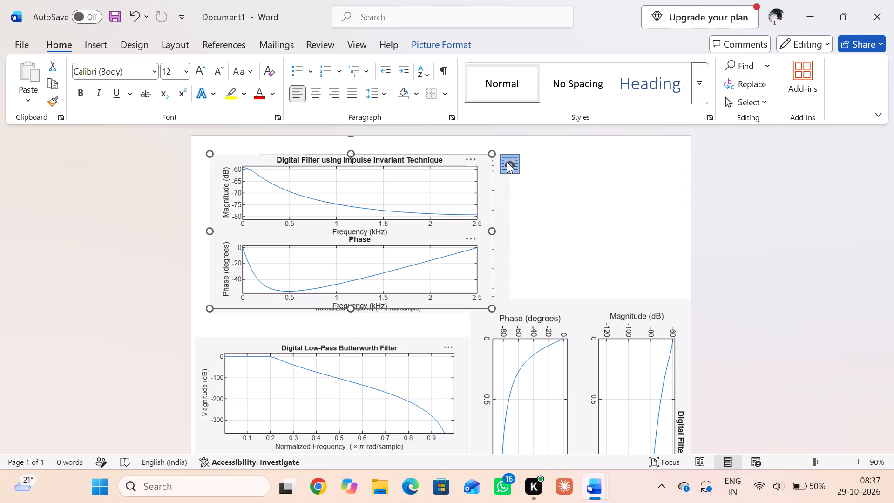
{"action": "left_click", "coordinate": [588, 298]}
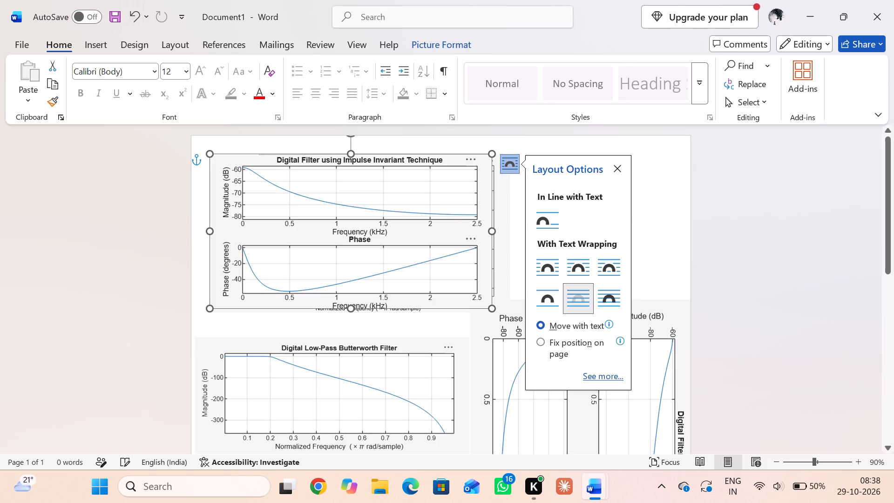
Move the Impulse Invariant Technique picture off the Magnitude Response plot to the right side of the page.
{"action": "left_click", "coordinate": [412, 256]}
{"action": "left_click_drag", "start_coordinate": [412, 256], "coordinate": [485, 268]}
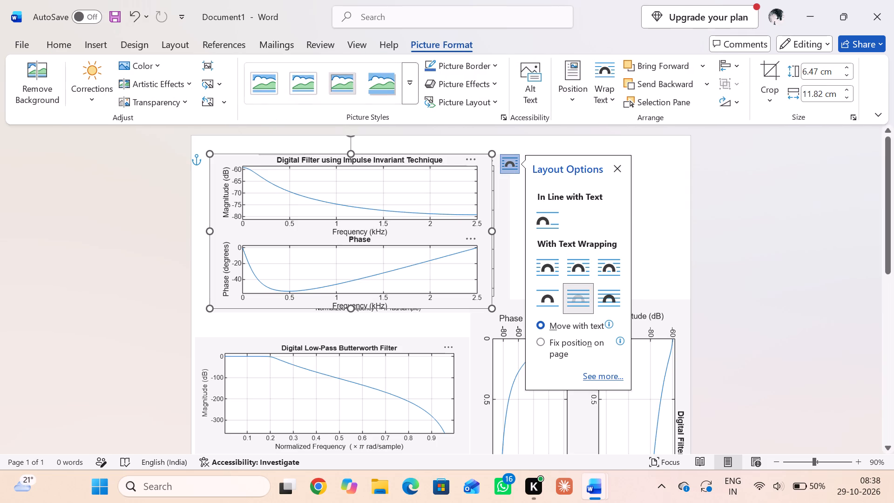
{"action": "left_click_drag", "start_coordinate": [448, 238], "coordinate": [670, 261]}
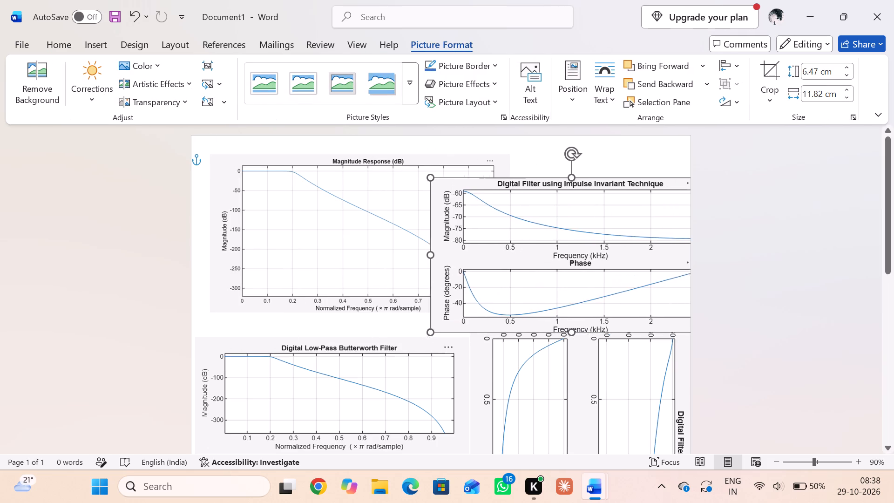
{"action": "left_click_drag", "start_coordinate": [670, 261], "coordinate": [679, 264]}
Move the Magnitude Response (dB) picture sideways to the page's left edge.
{"action": "left_click_drag", "start_coordinate": [365, 237], "coordinate": [355, 239]}
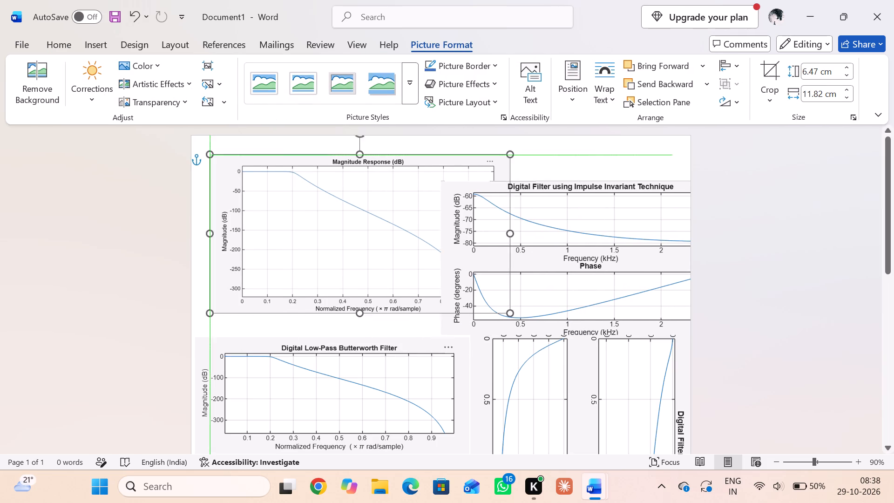
{"action": "left_click_drag", "start_coordinate": [355, 239], "coordinate": [347, 237]}
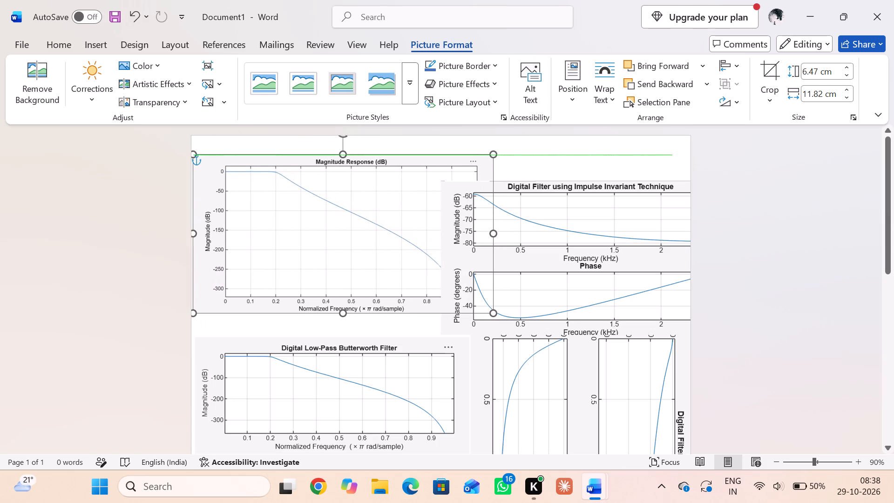
{"action": "left_click_drag", "start_coordinate": [347, 237], "coordinate": [337, 238]}
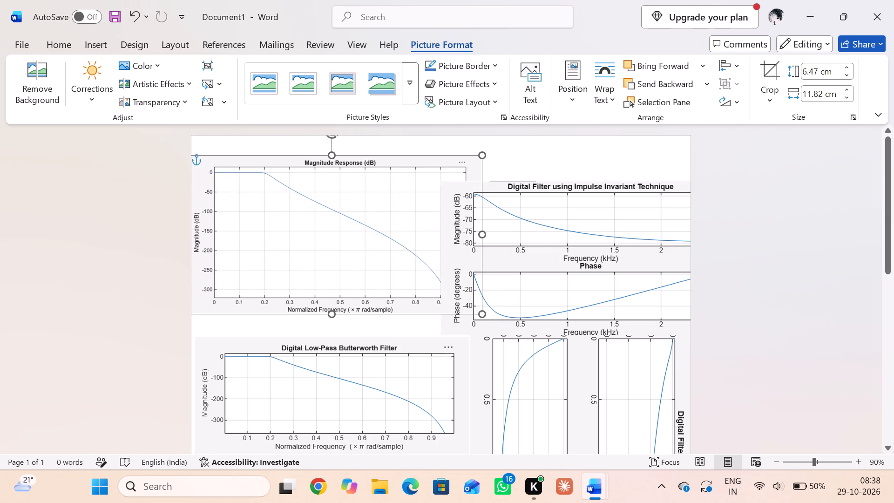
{"action": "left_click_drag", "start_coordinate": [337, 238], "coordinate": [346, 238]}
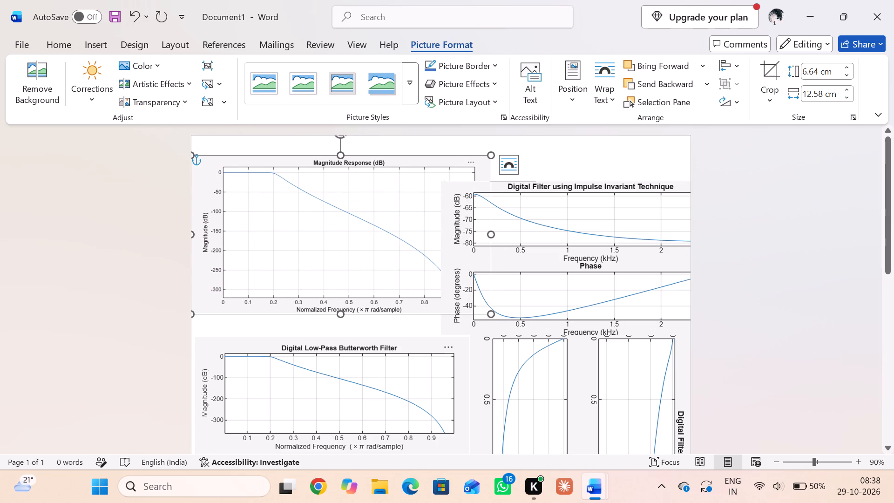
Rotate the Impulse Invariant Technique picture 90 degrees clockwise.
{"action": "left_click", "coordinate": [536, 218]}
{"action": "left_click_drag", "start_coordinate": [582, 154], "coordinate": [711, 256]}
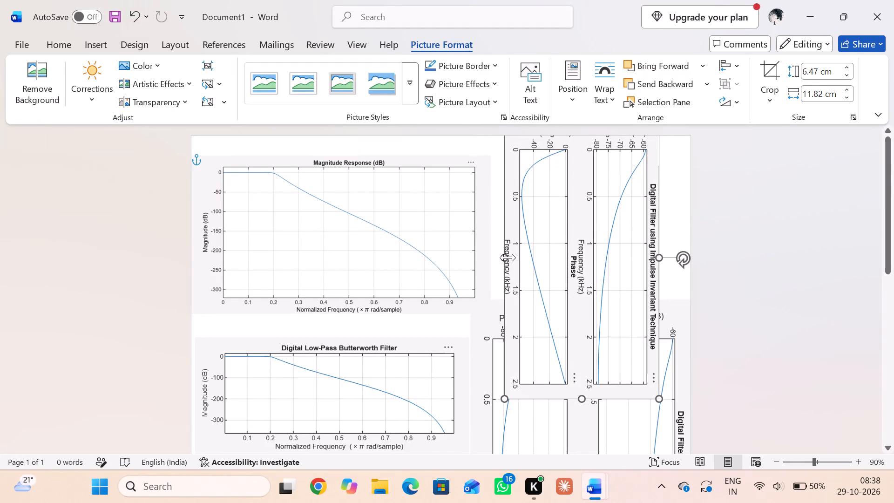
Stretch the rotated Impulse Invariant Technique picture to a height of about 7.51 cm, keeping its 11.82 cm width.
{"action": "left_click_drag", "start_coordinate": [508, 258], "coordinate": [484, 258]}
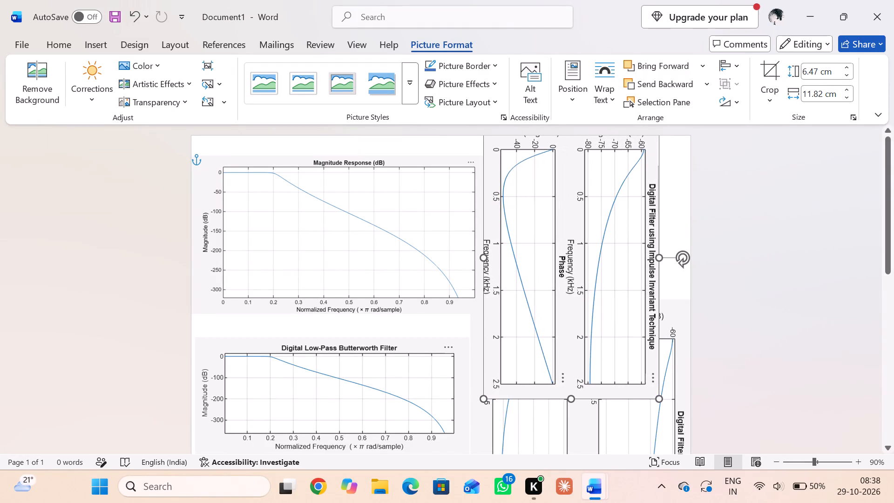
{"action": "left_click_drag", "start_coordinate": [484, 258], "coordinate": [480, 262]}
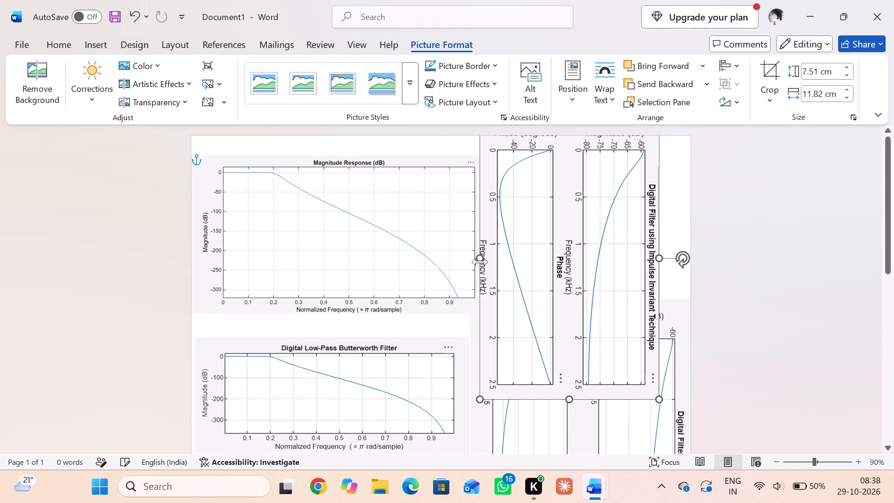
Move the rotated Impulse Invariant Technique picture to the page's top right corner, flush with the right edge.
{"action": "left_click_drag", "start_coordinate": [589, 252], "coordinate": [616, 279]}
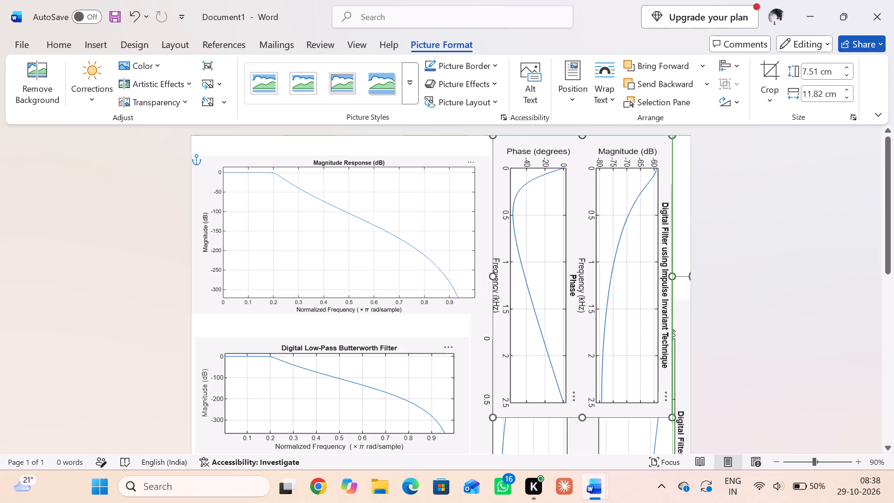
{"action": "left_click_drag", "start_coordinate": [616, 279], "coordinate": [619, 278]}
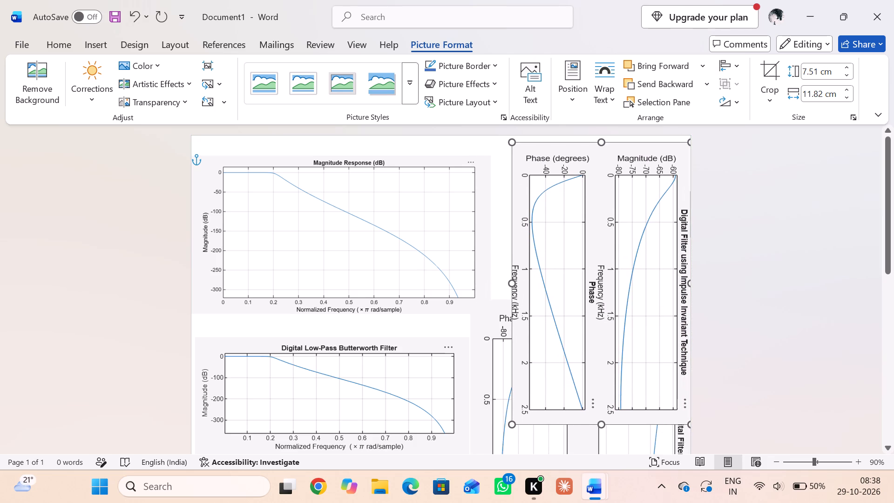
Move the Magnitude Response (dB) picture slightly higher, near the page's top left corner and beside the rotated Impulse Invariant picture.
{"action": "left_click_drag", "start_coordinate": [404, 255], "coordinate": [403, 221]}
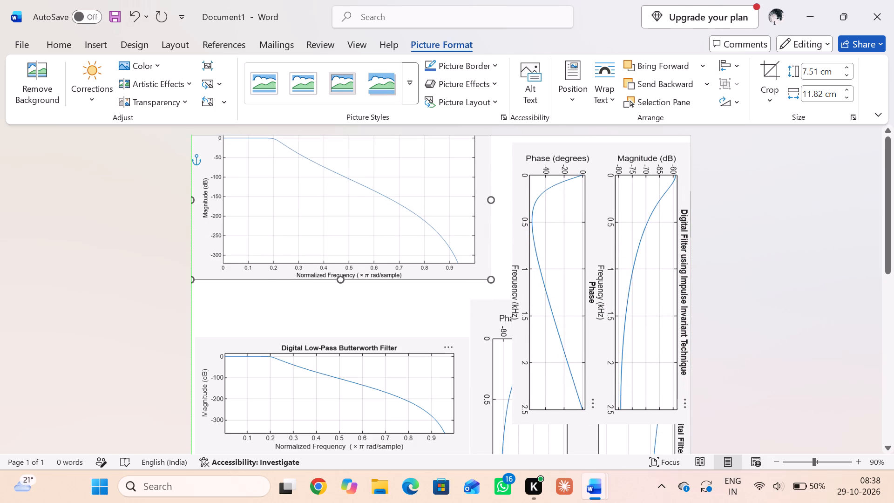
{"action": "left_click_drag", "start_coordinate": [403, 221], "coordinate": [410, 247]}
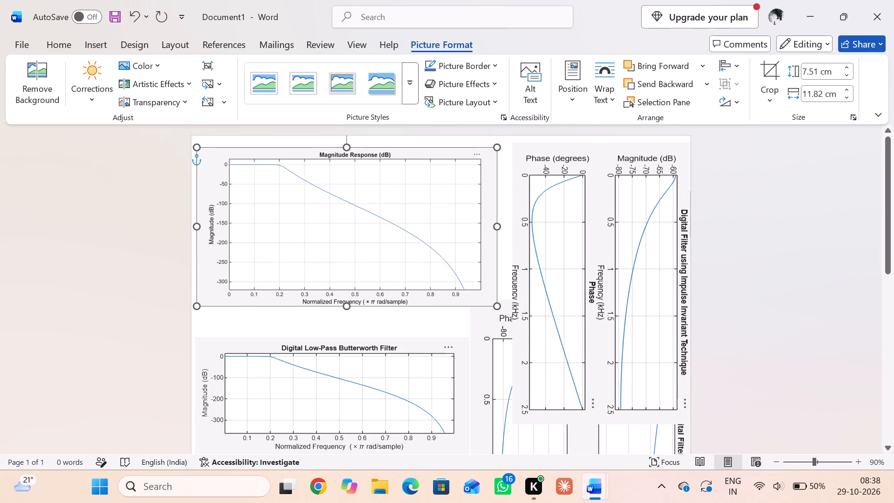
{"action": "left_click_drag", "start_coordinate": [410, 247], "coordinate": [410, 248]}
{"action": "left_click", "coordinate": [416, 244]}
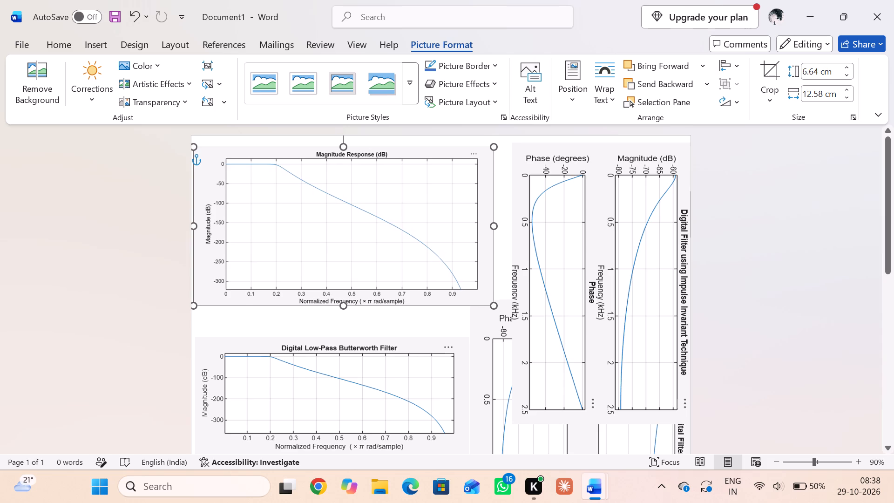
Stretch the rotated Impulse Invariant Technique picture to a height of about 8.05 cm and shift it slightly inward from the page's right edge.
{"action": "left_click", "coordinate": [608, 232]}
{"action": "left_click_drag", "start_coordinate": [608, 232], "coordinate": [602, 231]}
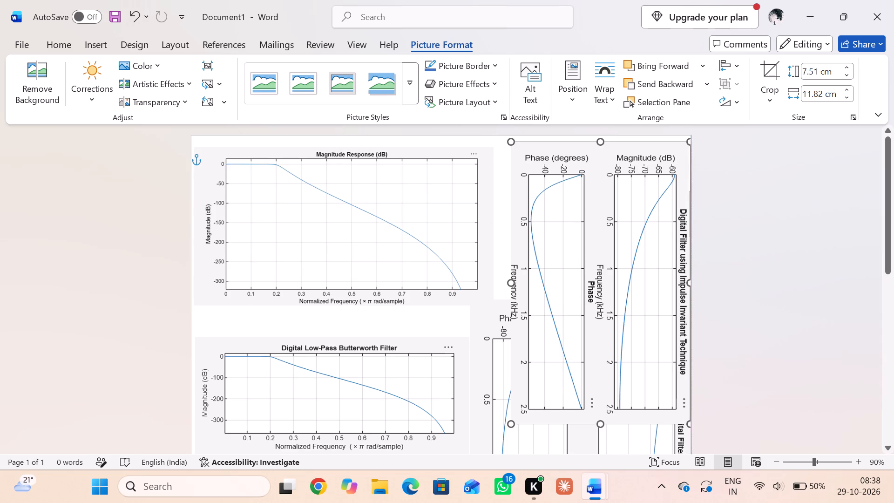
{"action": "left_click_drag", "start_coordinate": [602, 231], "coordinate": [599, 232]}
{"action": "left_click_drag", "start_coordinate": [510, 285], "coordinate": [501, 285]}
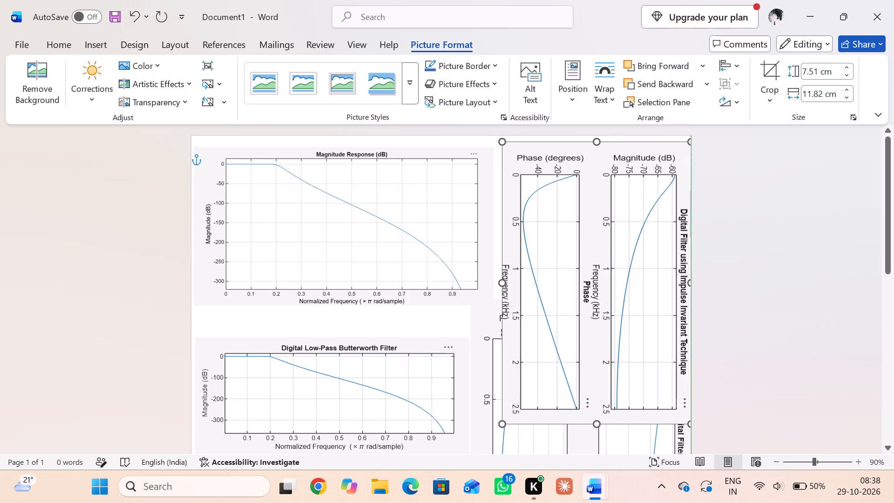
{"action": "left_click_drag", "start_coordinate": [501, 285], "coordinate": [499, 285]}
{"action": "left_click_drag", "start_coordinate": [564, 271], "coordinate": [562, 270]}
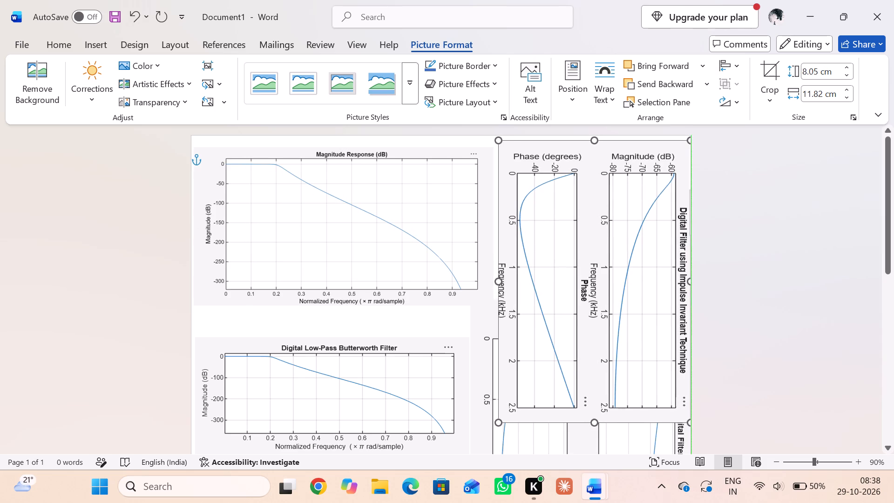
{"action": "left_click_drag", "start_coordinate": [562, 270], "coordinate": [556, 271]}
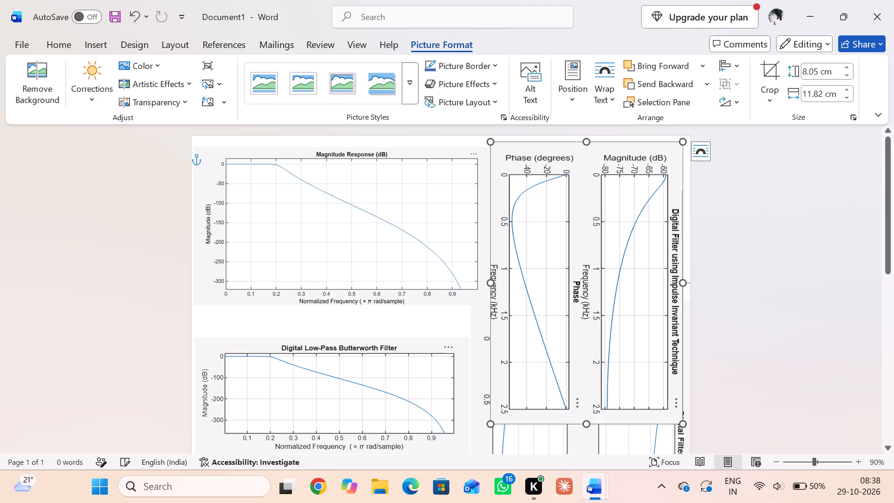
Move the Digital Low-Pass Butterworth Filter picture slightly up and to the right, closer beneath the Magnitude Response picture.
{"action": "scroll", "coordinate": [572, 328], "scroll_direction": "down", "scroll_amount": 2}
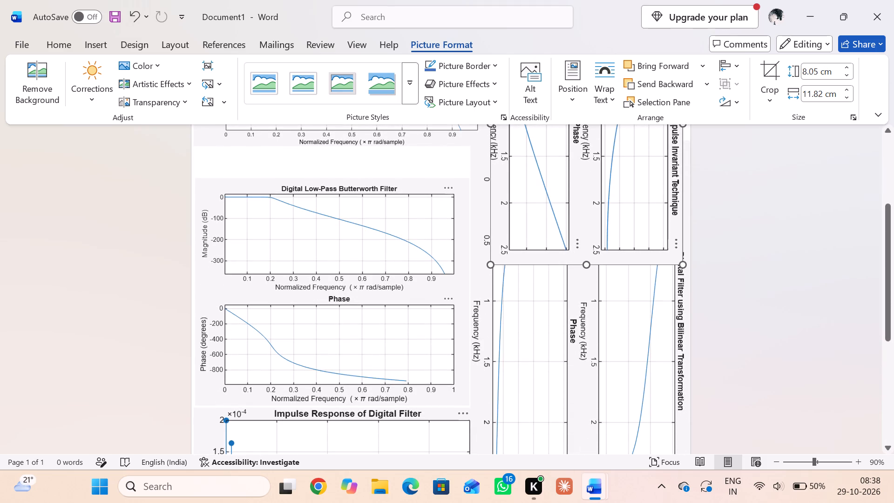
{"action": "left_click", "coordinate": [384, 248]}
{"action": "left_click_drag", "start_coordinate": [384, 248], "coordinate": [389, 231]}
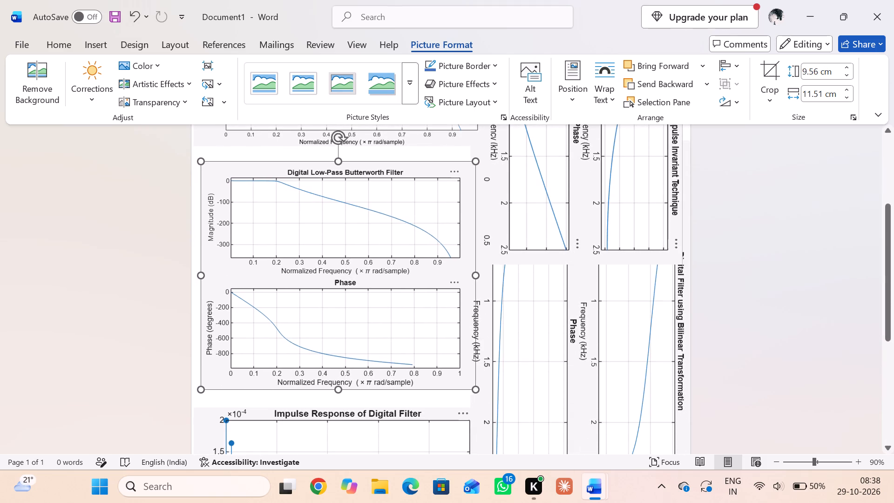
{"action": "left_click_drag", "start_coordinate": [389, 231], "coordinate": [388, 232]}
Move the rotated Bilinear Transformation picture down so it sits directly below the Impulse Invariant Technique picture, slightly inward from the page's right edge.
{"action": "left_click", "coordinate": [606, 284]}
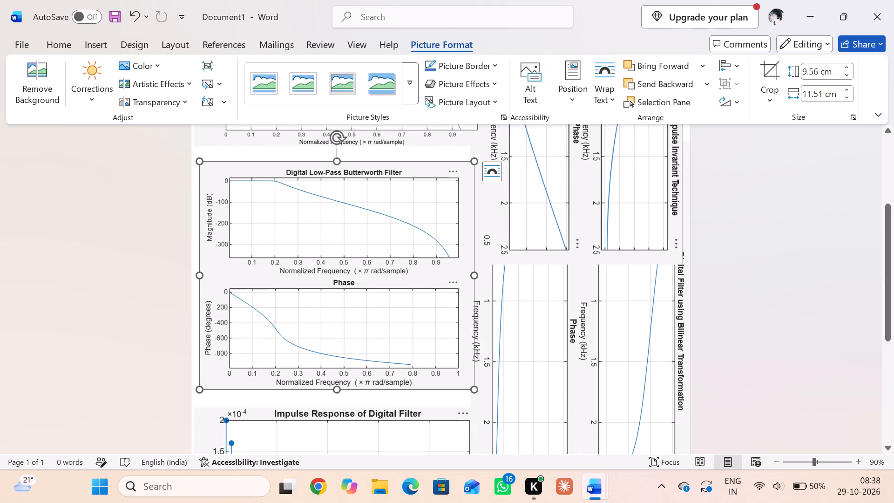
{"action": "left_click_drag", "start_coordinate": [606, 284], "coordinate": [611, 413]}
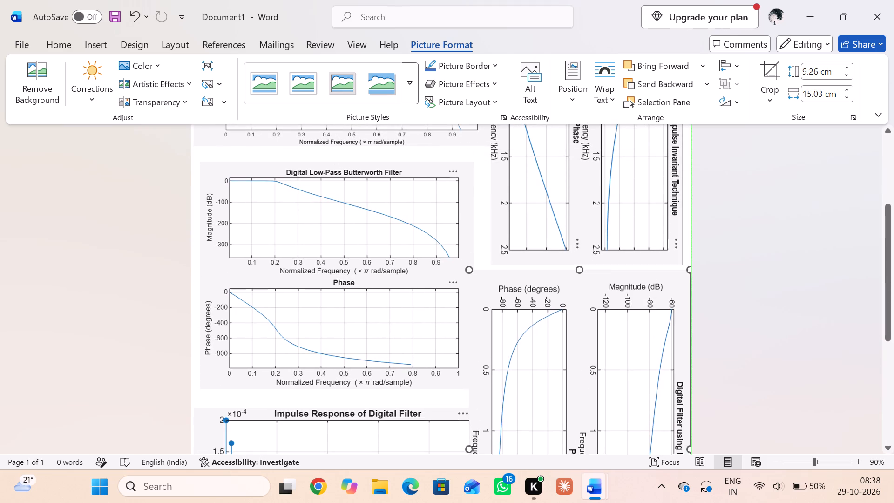
{"action": "left_click_drag", "start_coordinate": [611, 413], "coordinate": [600, 404]}
Narrow the Impulse Response of Digital Filter picture to a width of about 11.7 cm, keeping its 6.78 cm height.
{"action": "scroll", "coordinate": [600, 404], "scroll_direction": "down", "scroll_amount": 1}
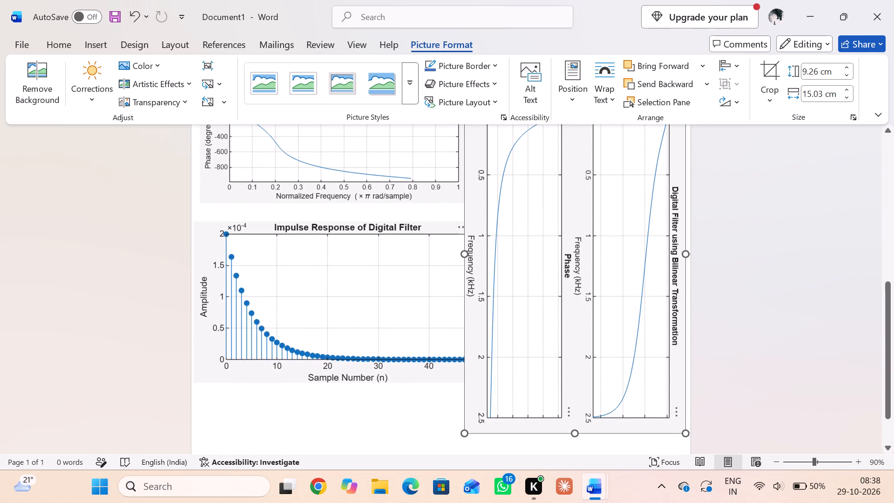
{"action": "left_click", "coordinate": [406, 365]}
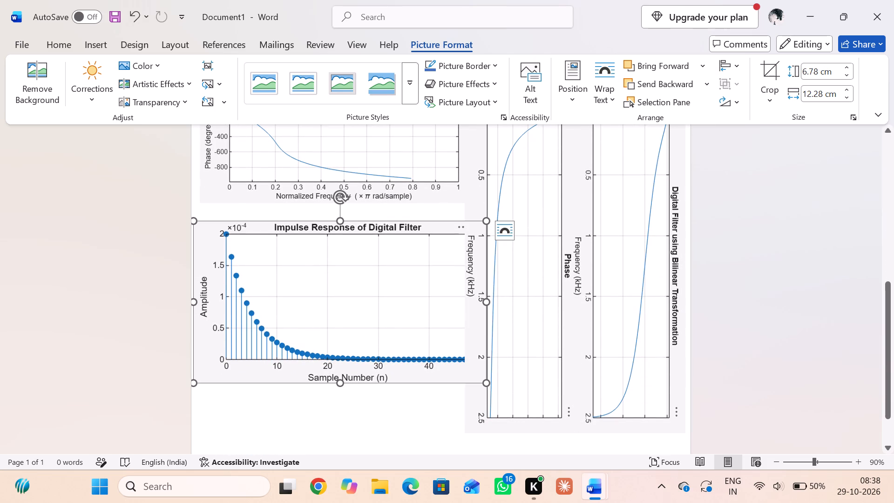
{"action": "left_click_drag", "start_coordinate": [489, 302], "coordinate": [473, 304]}
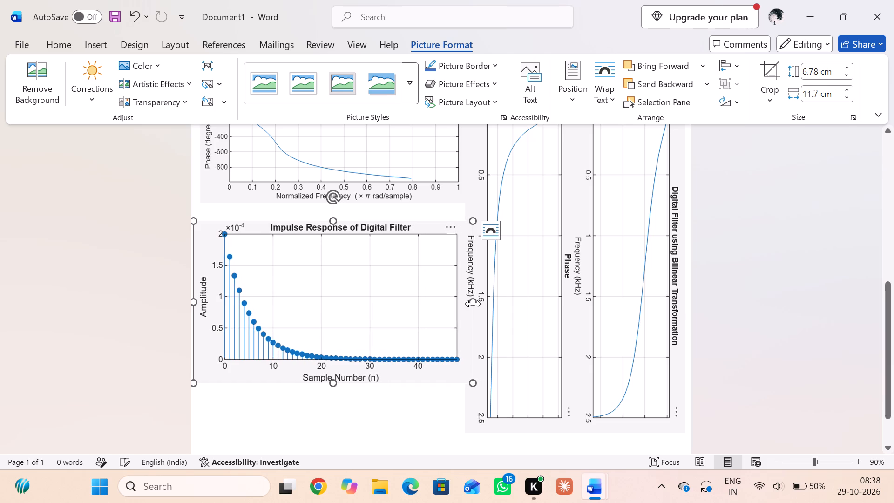
Shrink the rotated Bilinear Transformation picture to a height of about 8.96 cm, pulling its left side away from the neighbouring plots.
{"action": "left_click", "coordinate": [546, 301]}
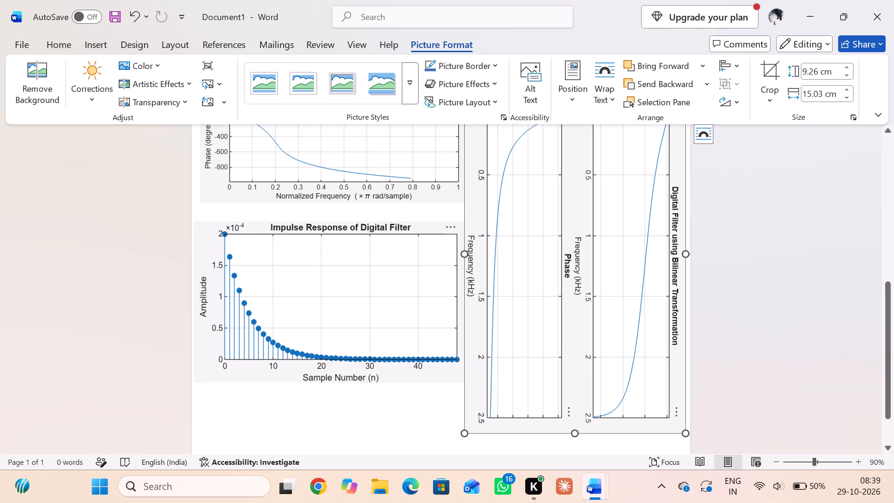
{"action": "scroll", "coordinate": [466, 256], "scroll_direction": "up", "scroll_amount": 2}
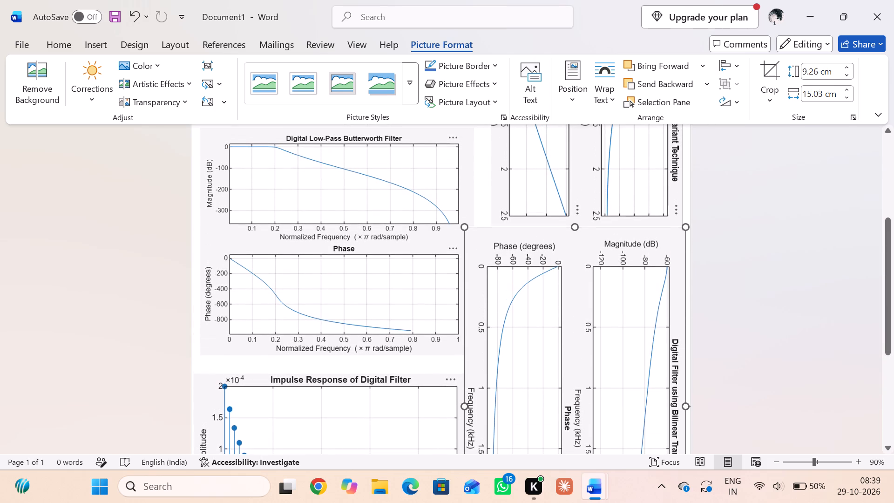
{"action": "left_click_drag", "start_coordinate": [464, 404], "coordinate": [472, 401]}
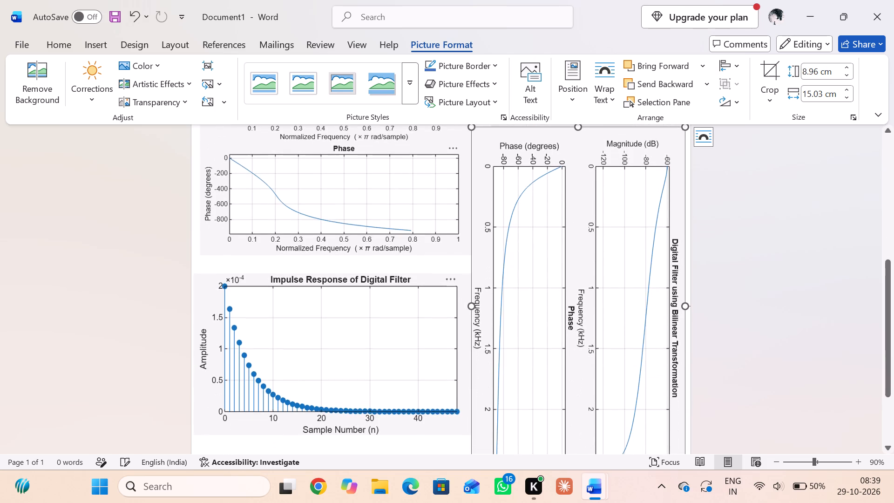
Deselect the picture and check the arrangement and spacing of all the filter plots over the whole page.
{"action": "scroll", "coordinate": [472, 401], "scroll_direction": "down", "scroll_amount": 6}
{"action": "scroll", "coordinate": [472, 401], "scroll_direction": "up", "scroll_amount": 2}
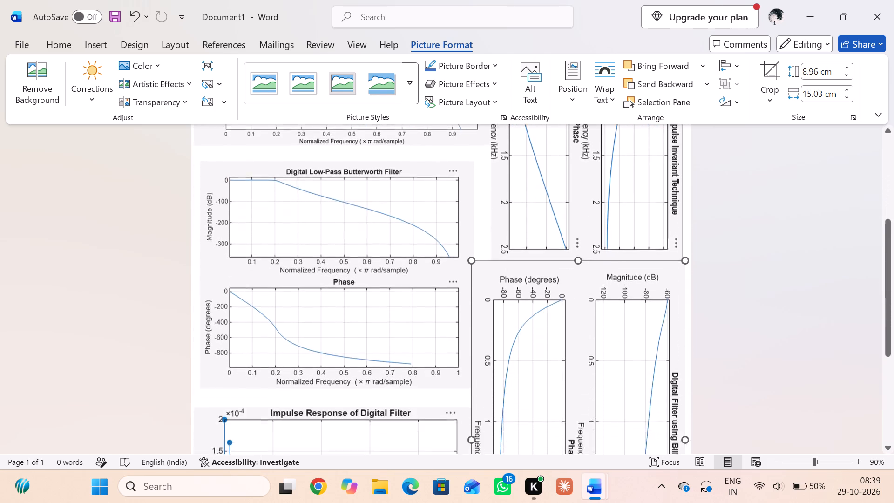
{"action": "scroll", "coordinate": [472, 401], "scroll_direction": "up", "scroll_amount": 2}
{"action": "left_click", "coordinate": [797, 326]}
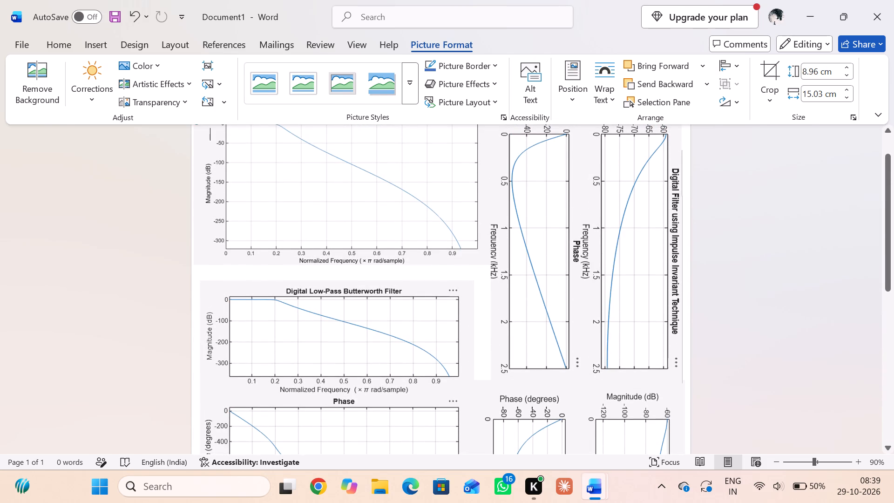
{"action": "scroll", "coordinate": [797, 326], "scroll_direction": "down", "scroll_amount": 3}
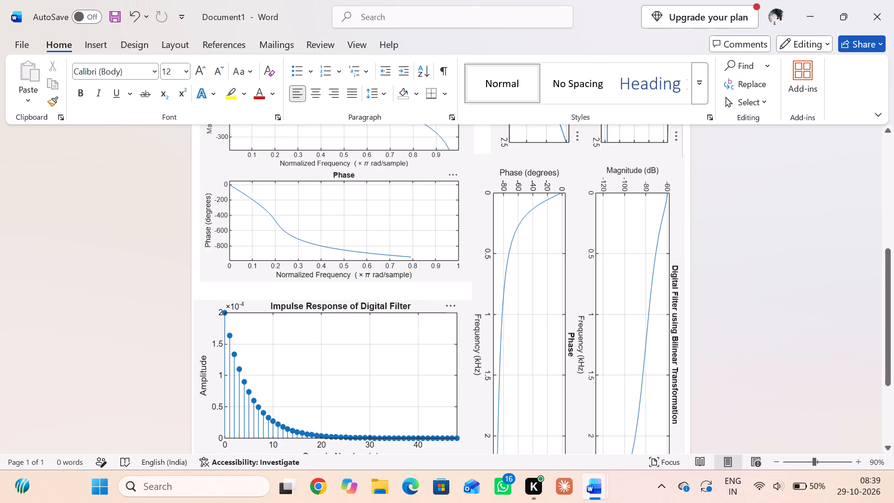
Start saving the new document.
{"action": "key", "text": "ctrl+s"}
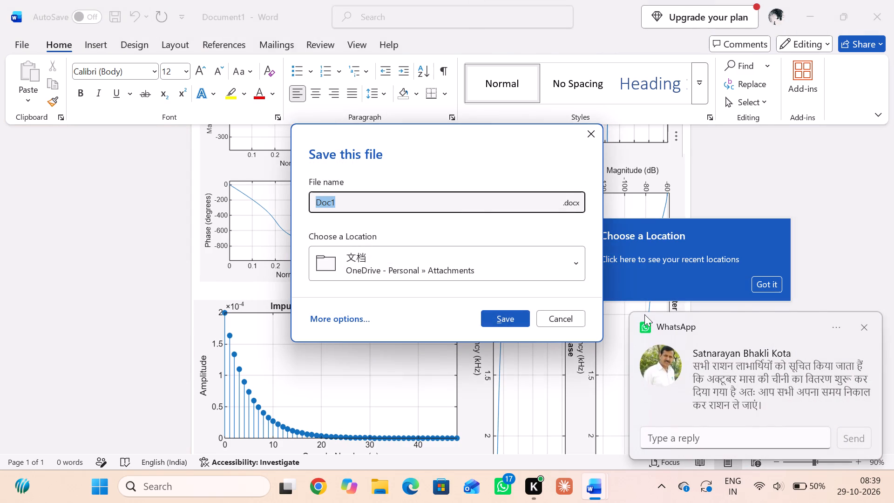
Save the document of filter plots as a PDF named photo in the Desktop folder.
{"action": "left_click", "coordinate": [565, 200]}
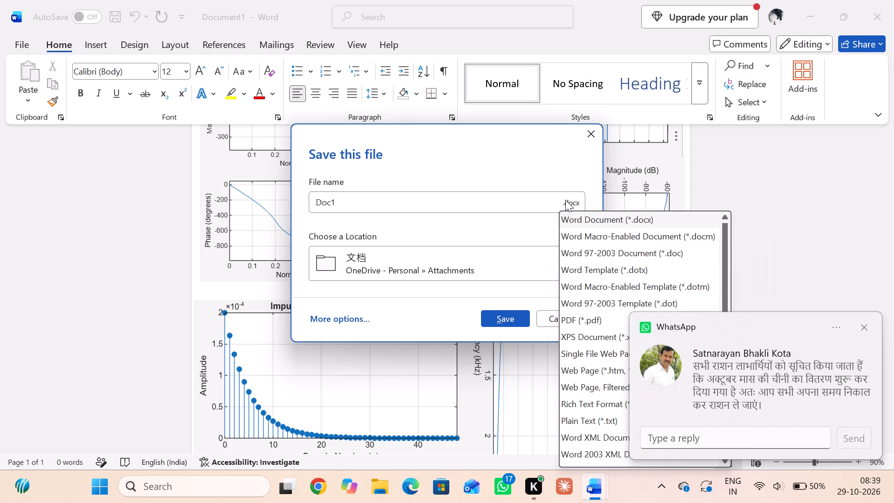
{"action": "left_click", "coordinate": [575, 320]}
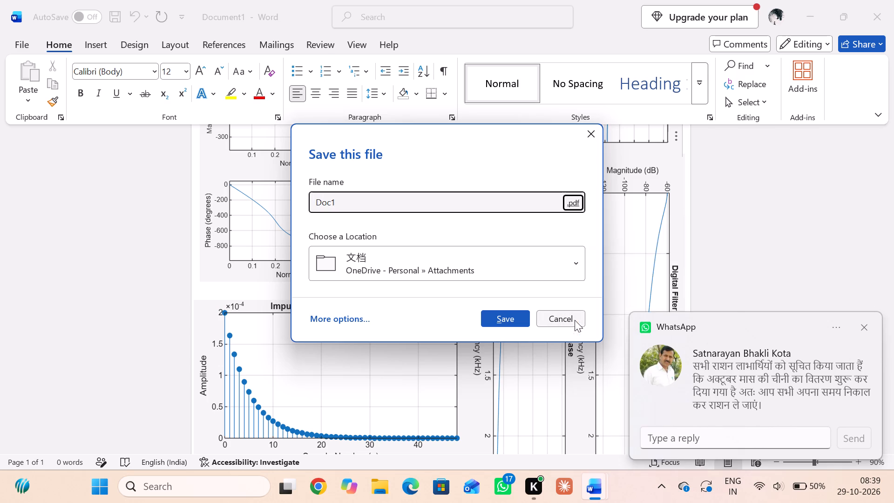
{"action": "left_click", "coordinate": [435, 207]}
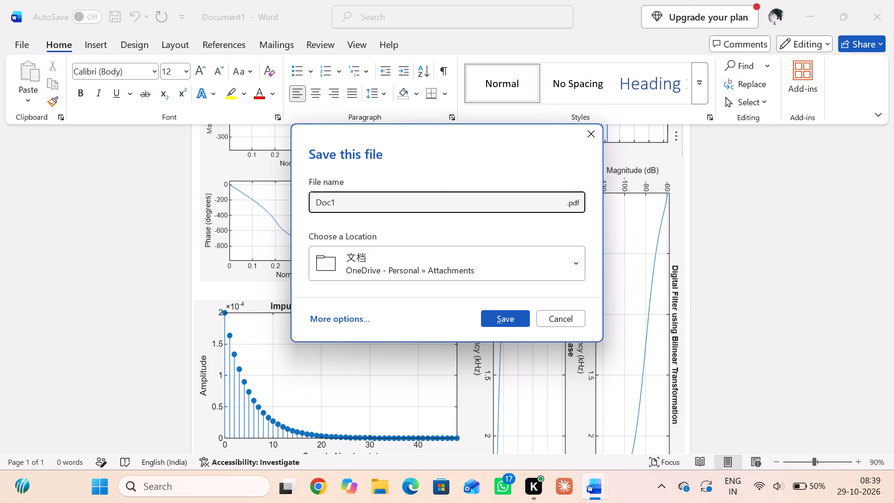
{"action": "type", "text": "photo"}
{"action": "left_click", "coordinate": [561, 272]}
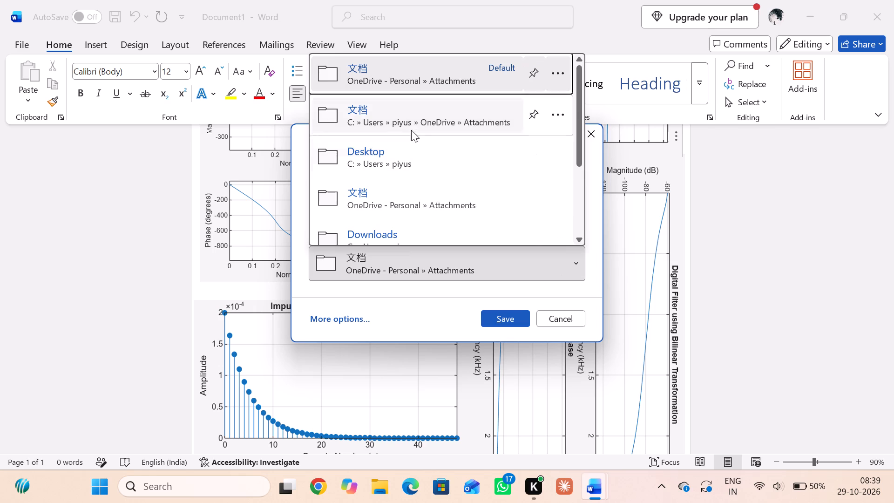
{"action": "left_click", "coordinate": [413, 161]}
{"action": "left_click", "coordinate": [503, 325]}
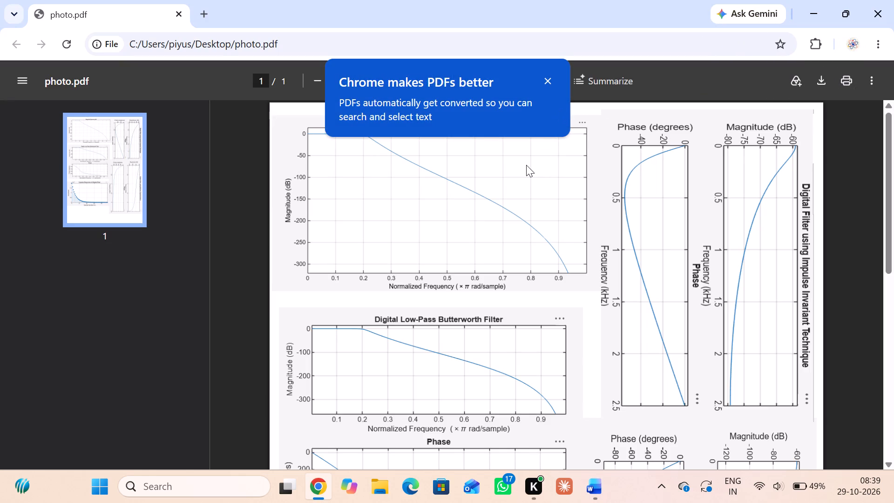
Dismiss the PDF viewer tip in Chrome and check the top of the exported photo.pdf page.
{"action": "left_click", "coordinate": [547, 80]}
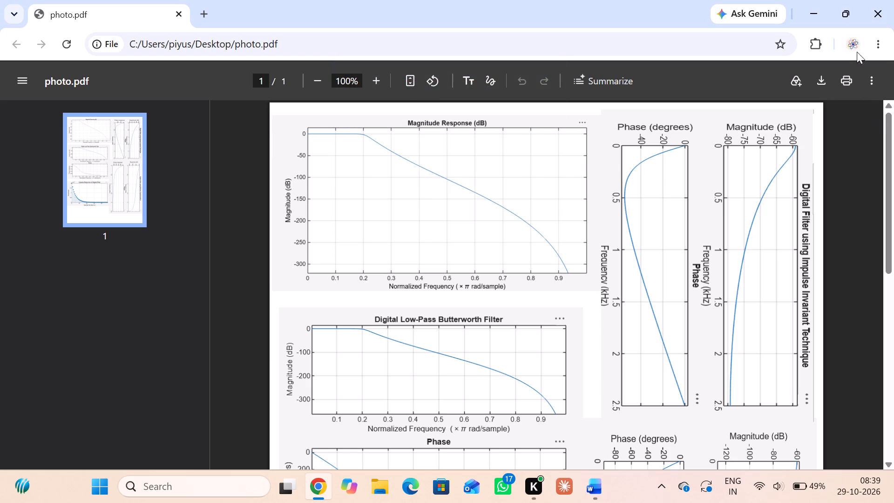
{"action": "scroll", "coordinate": [834, 0], "scroll_direction": "up", "scroll_amount": 3}
{"action": "scroll", "coordinate": [638, 261], "scroll_direction": "up", "scroll_amount": 4}
{"action": "scroll", "coordinate": [463, 428], "scroll_direction": "up", "scroll_amount": 1}
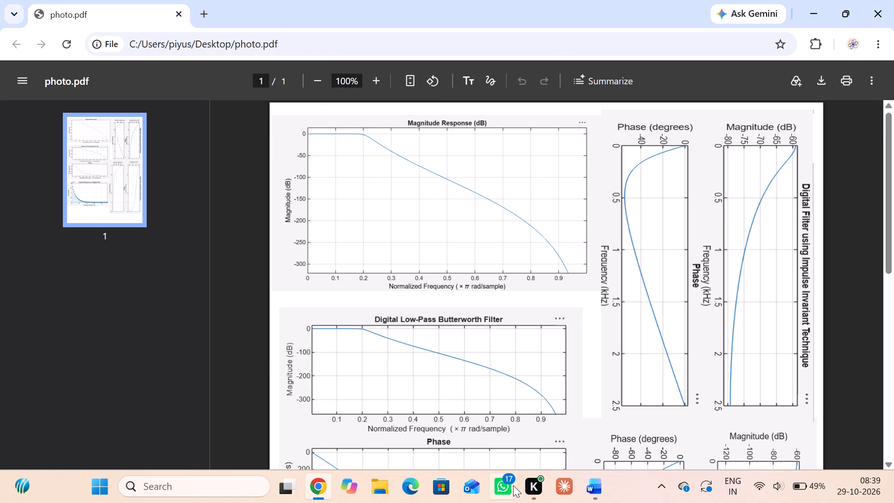
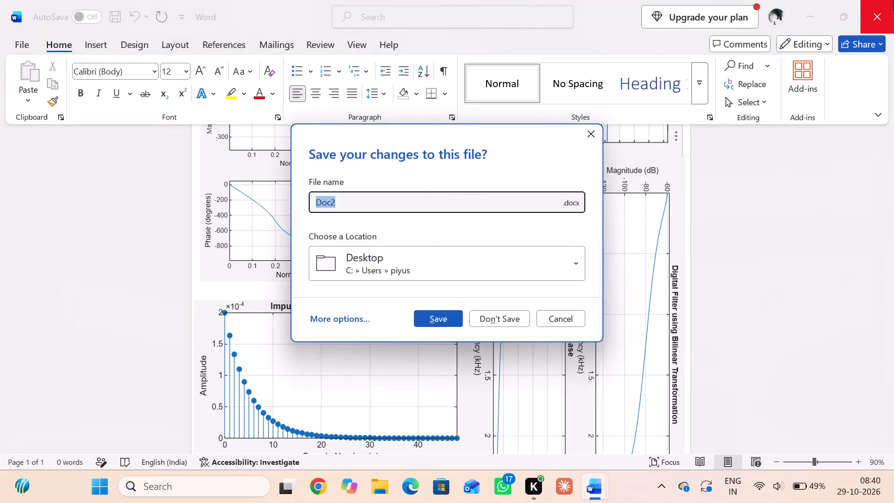
Close the new document Doc2 with the arranged filter plots without saving its changes.
{"action": "left_click", "coordinate": [495, 324]}
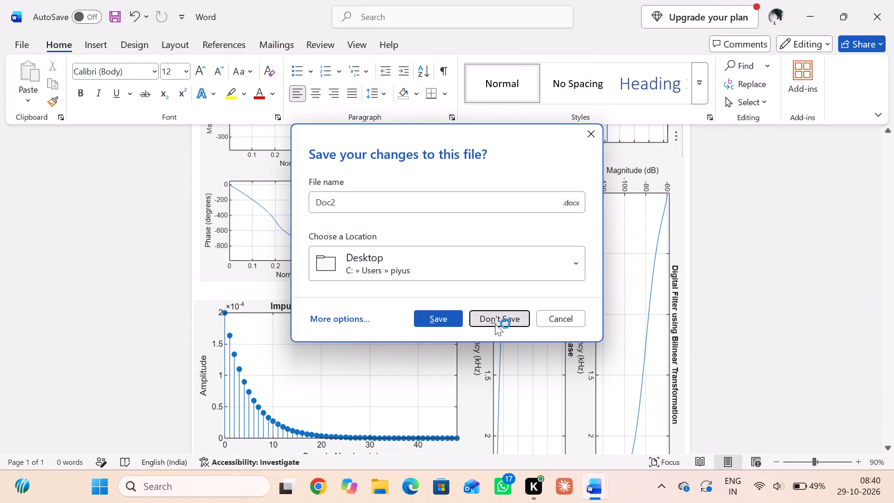
Start closing the imageplot document.
{"action": "double_click", "coordinate": [893, 0]}
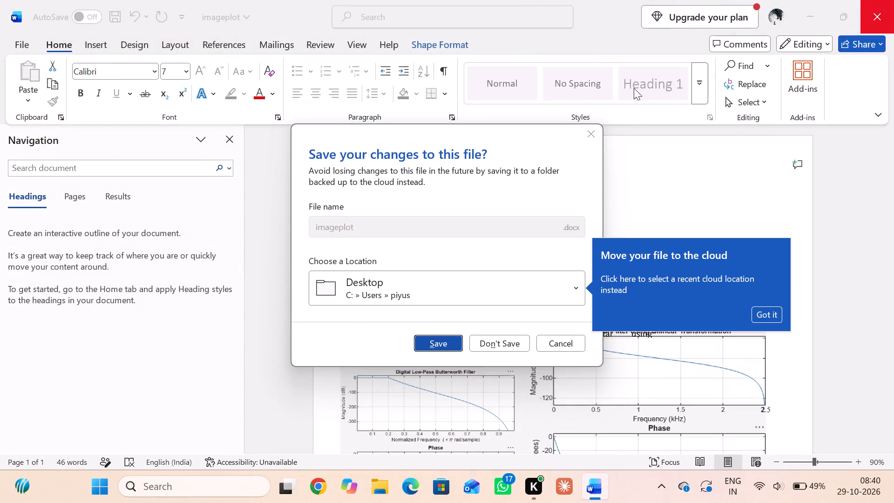
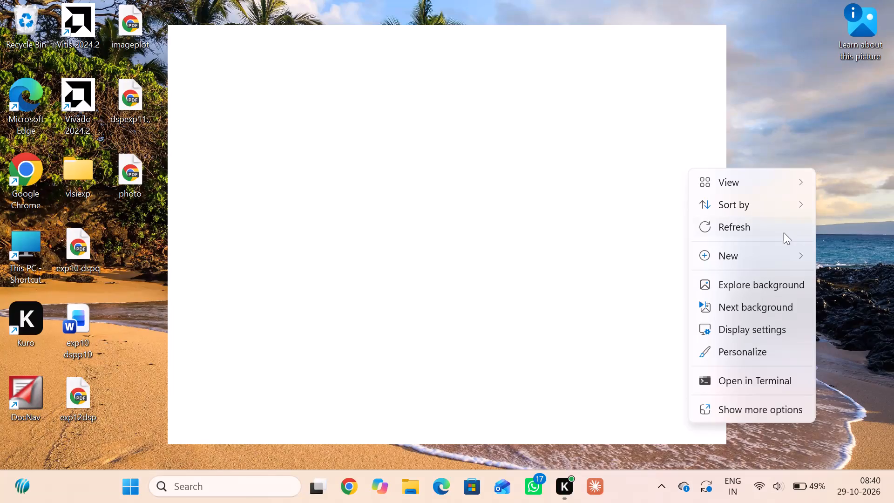
Refresh the desktop twice.
{"action": "left_click", "coordinate": [784, 232]}
{"action": "right_click", "coordinate": [807, 62]}
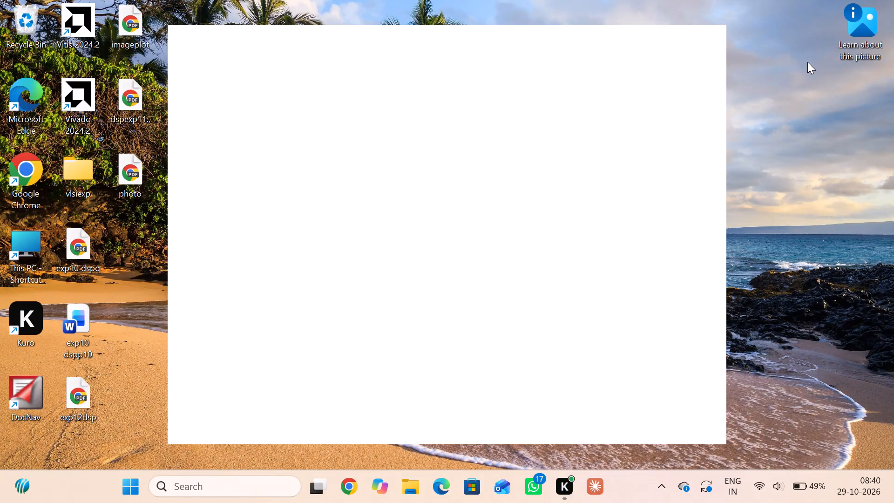
{"action": "left_click", "coordinate": [773, 118]}
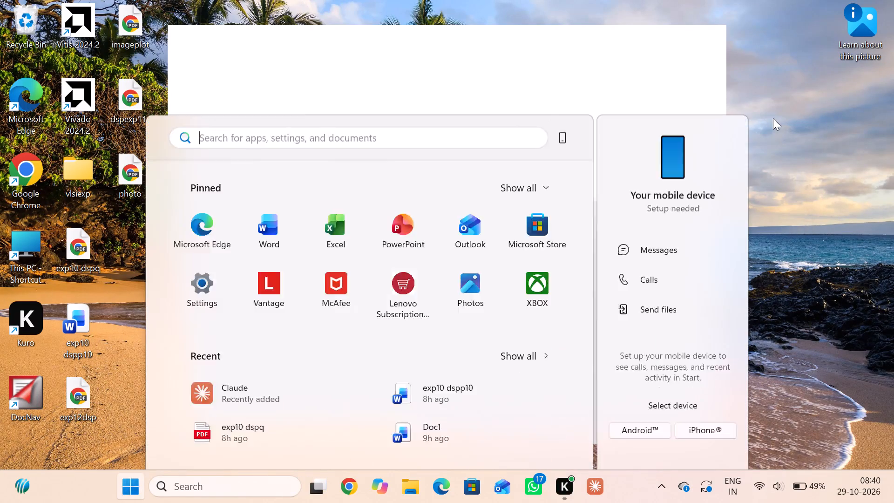
Open the computer's power options for shutting down.
{"action": "left_click", "coordinate": [532, 449]}
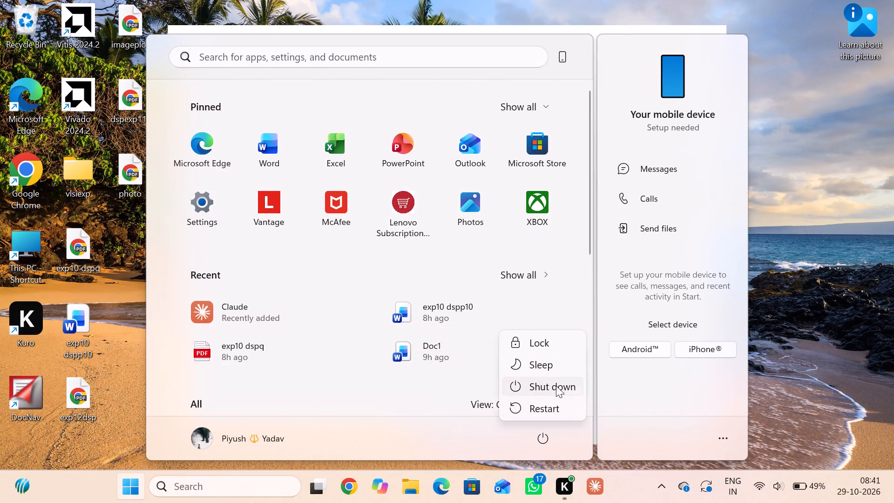